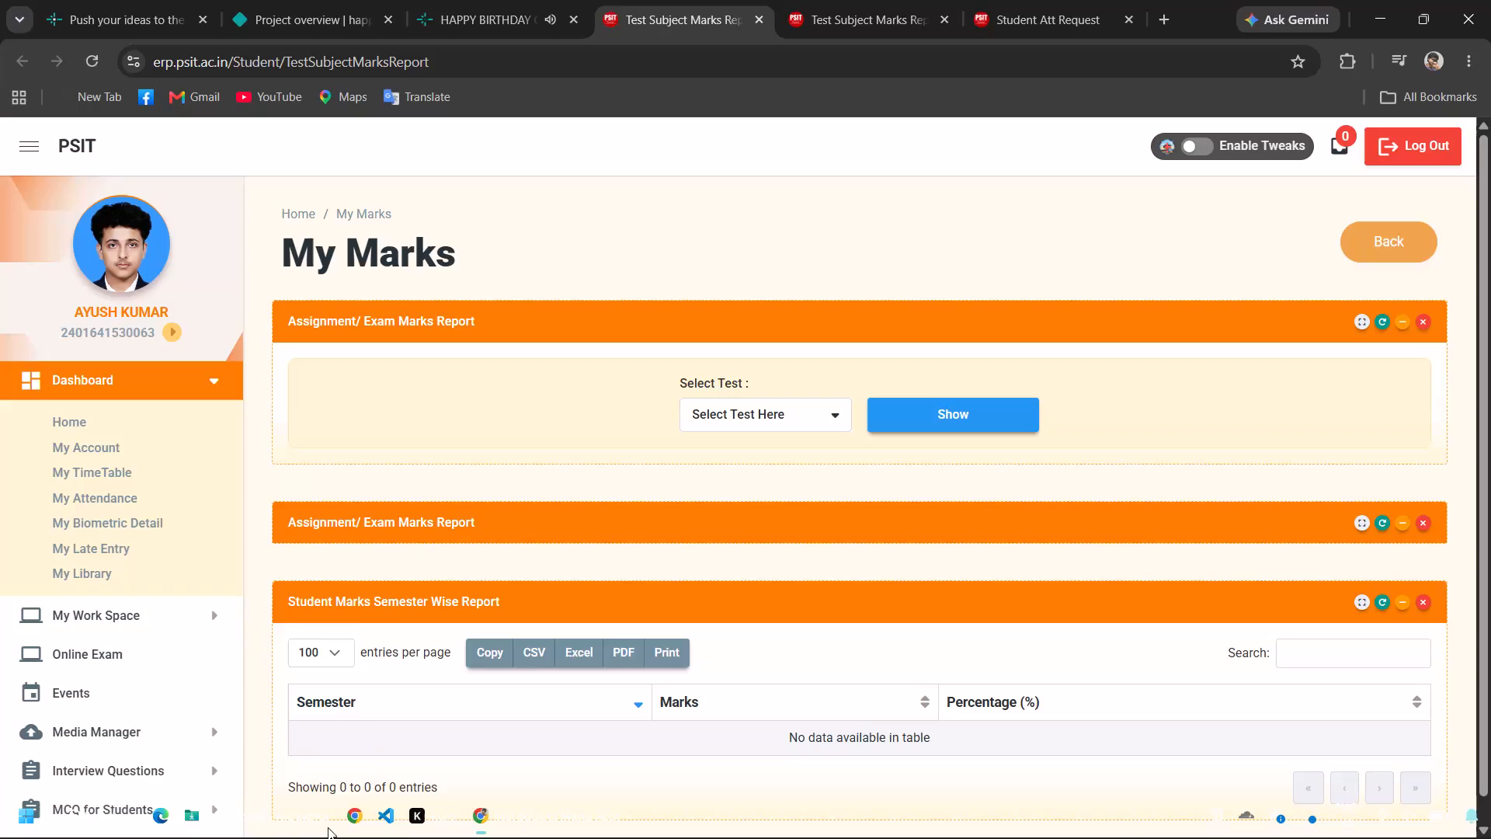
Open the July-2026 travel expense workbook from the Downloads folder.
click(255, 815)
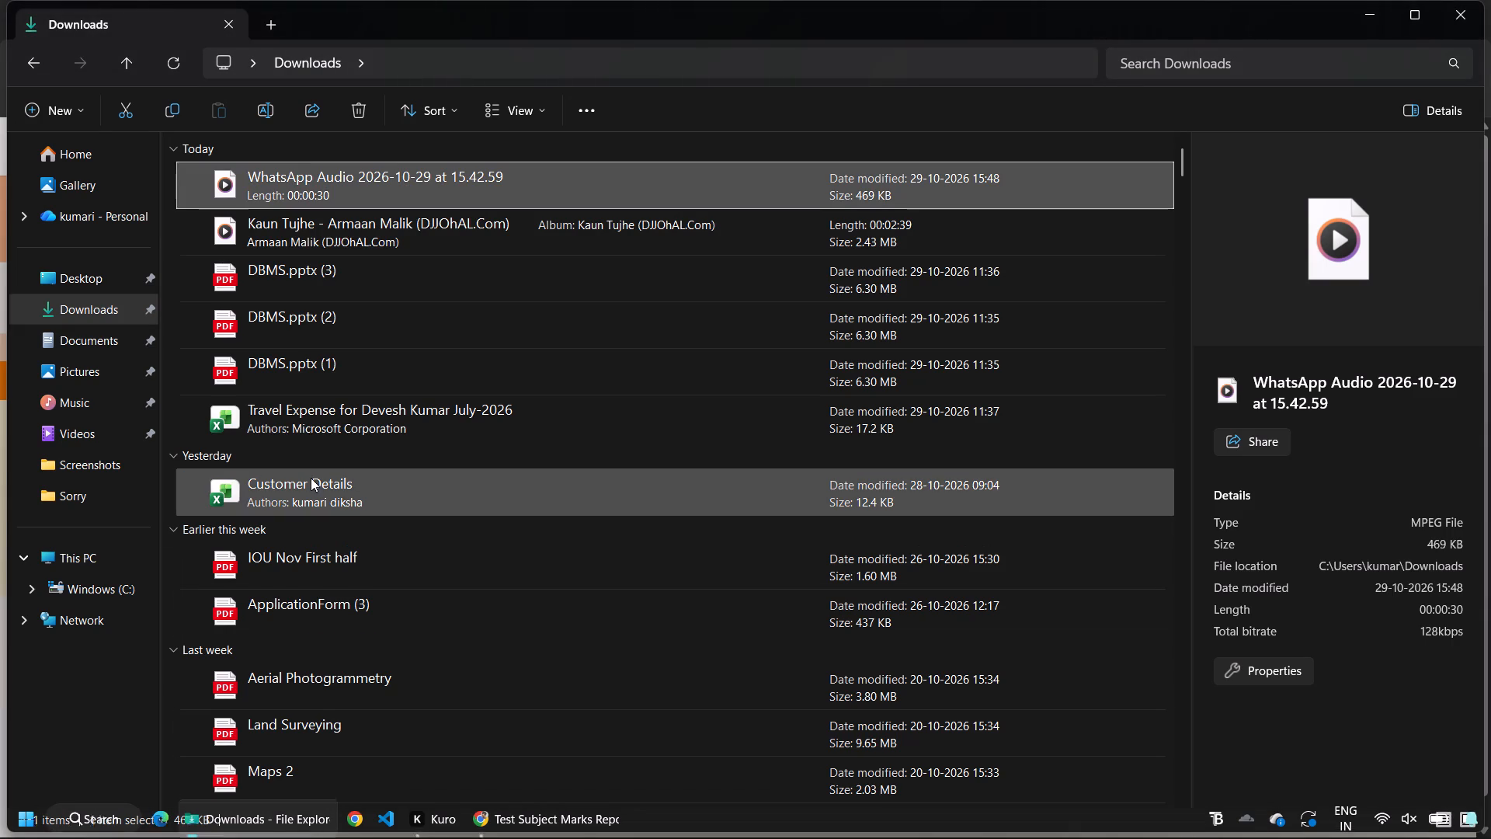
double_click(457, 438)
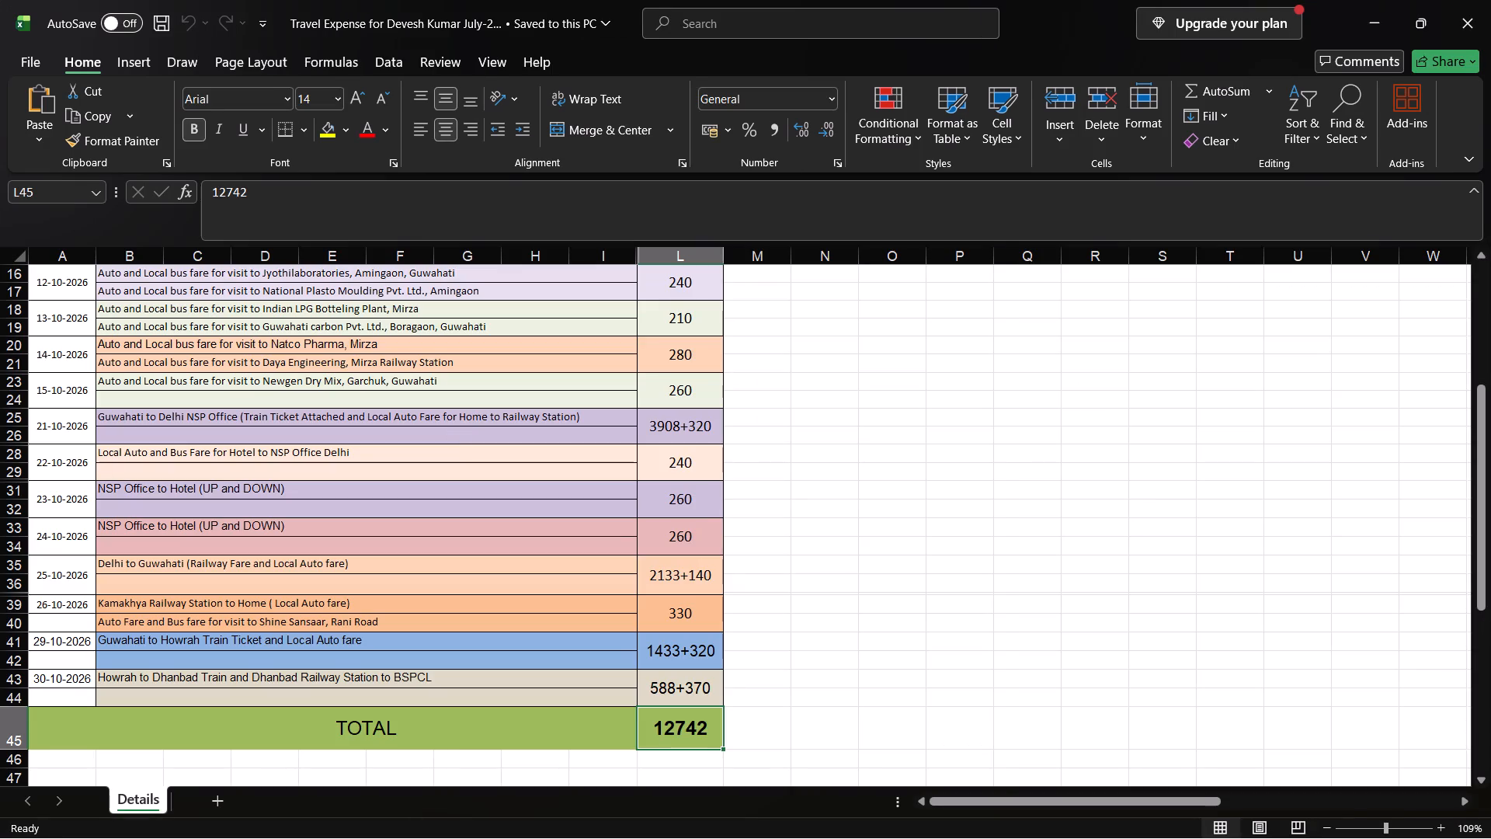
Merge and center the description cells B35:I36 for 25-10-2026 and B33:I34 for 24-10-2026, each as its own block.
drag(307, 576, 304, 568)
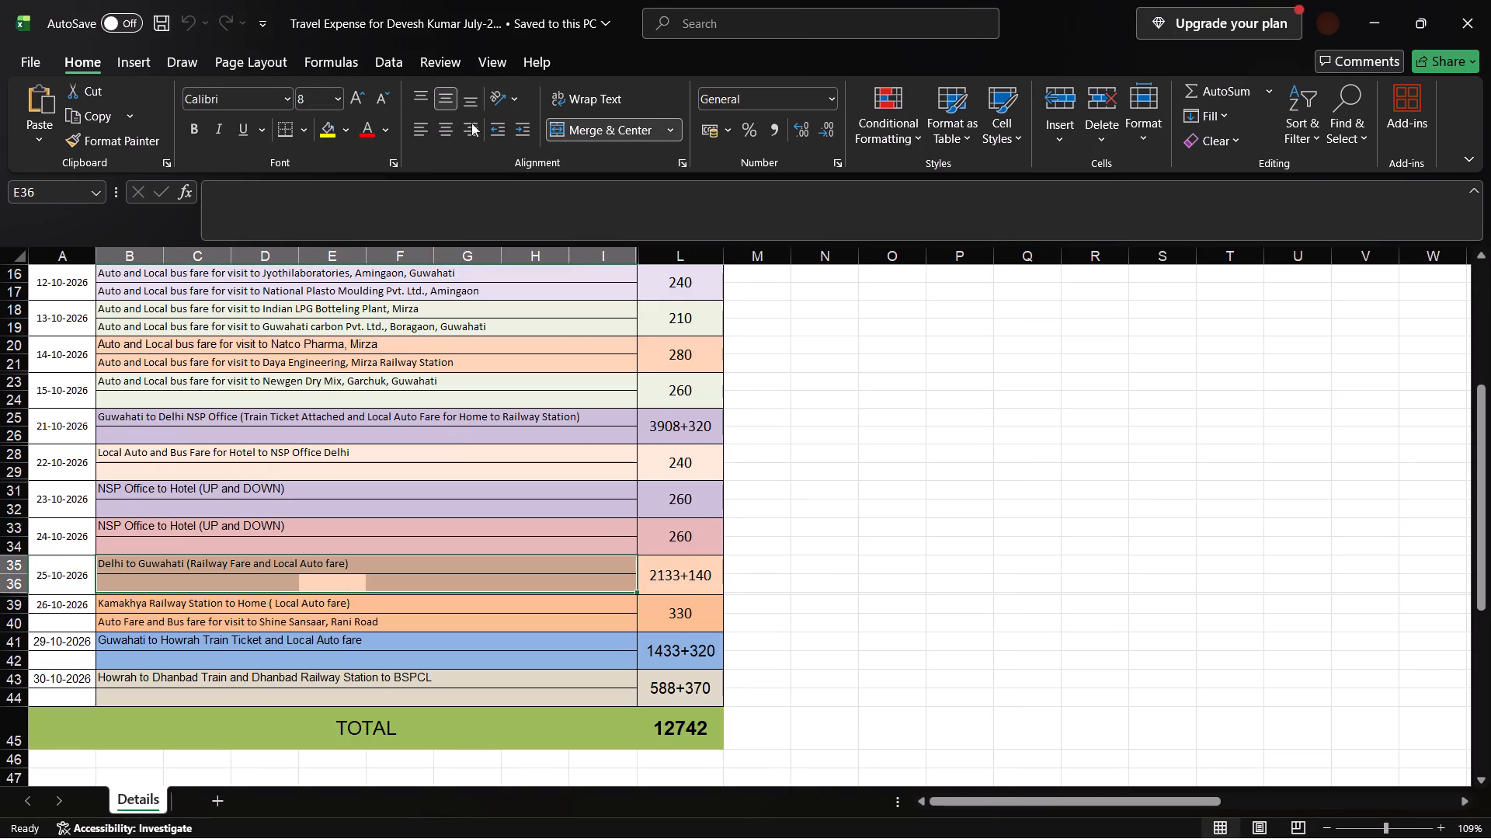
click(583, 137)
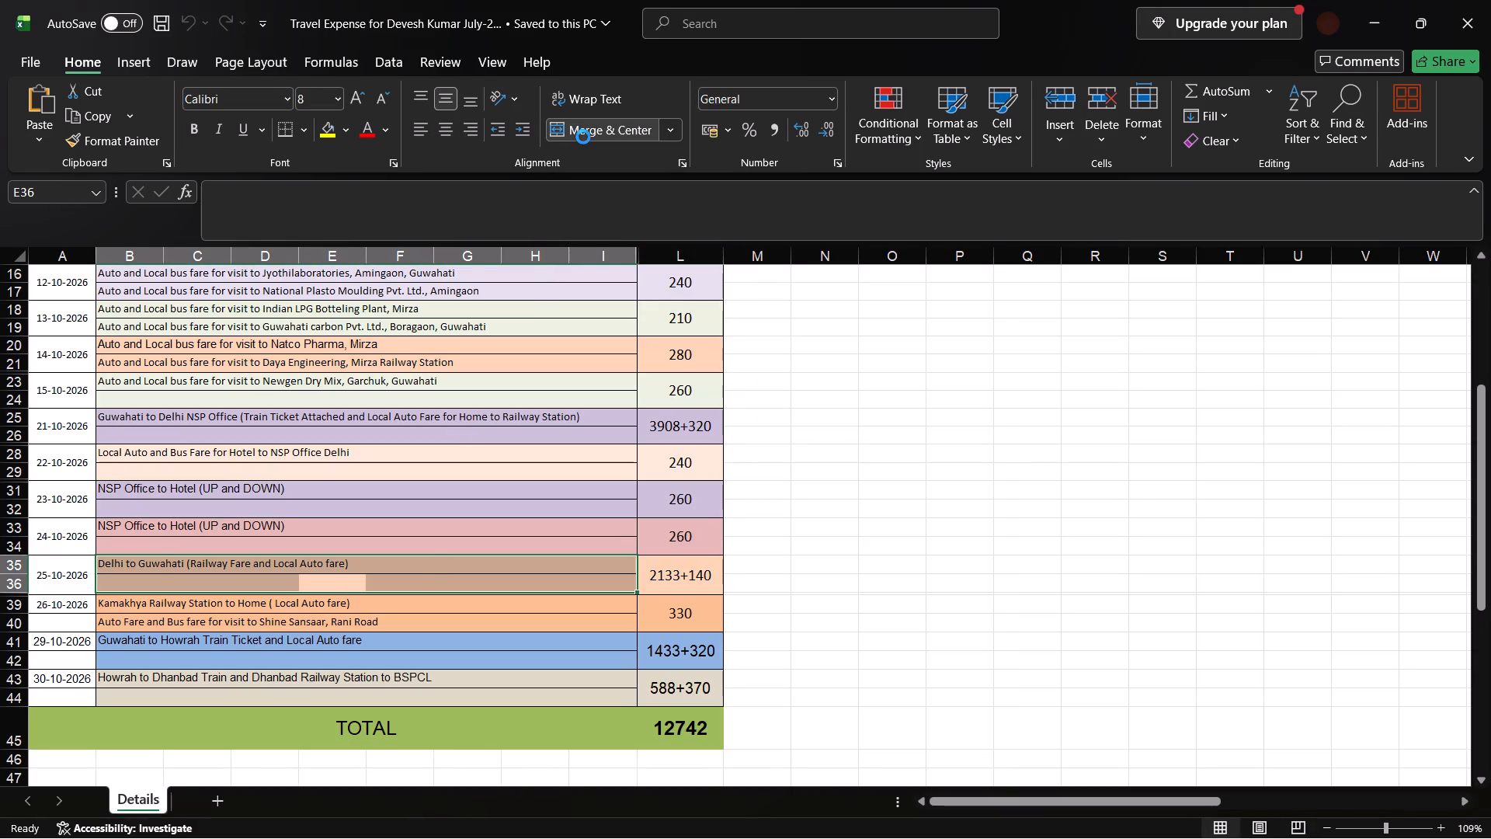
click(583, 137)
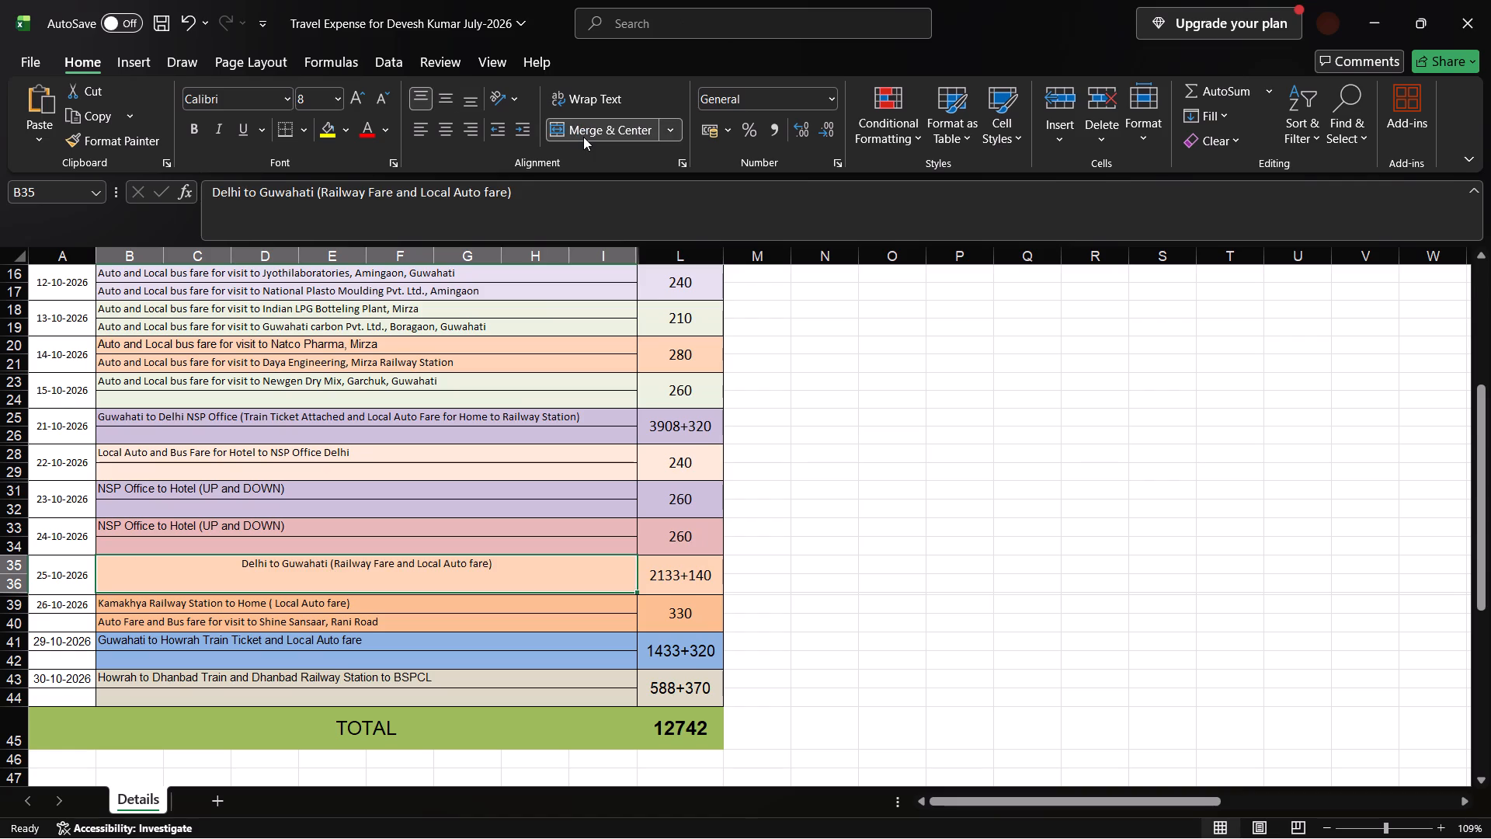
click(324, 526)
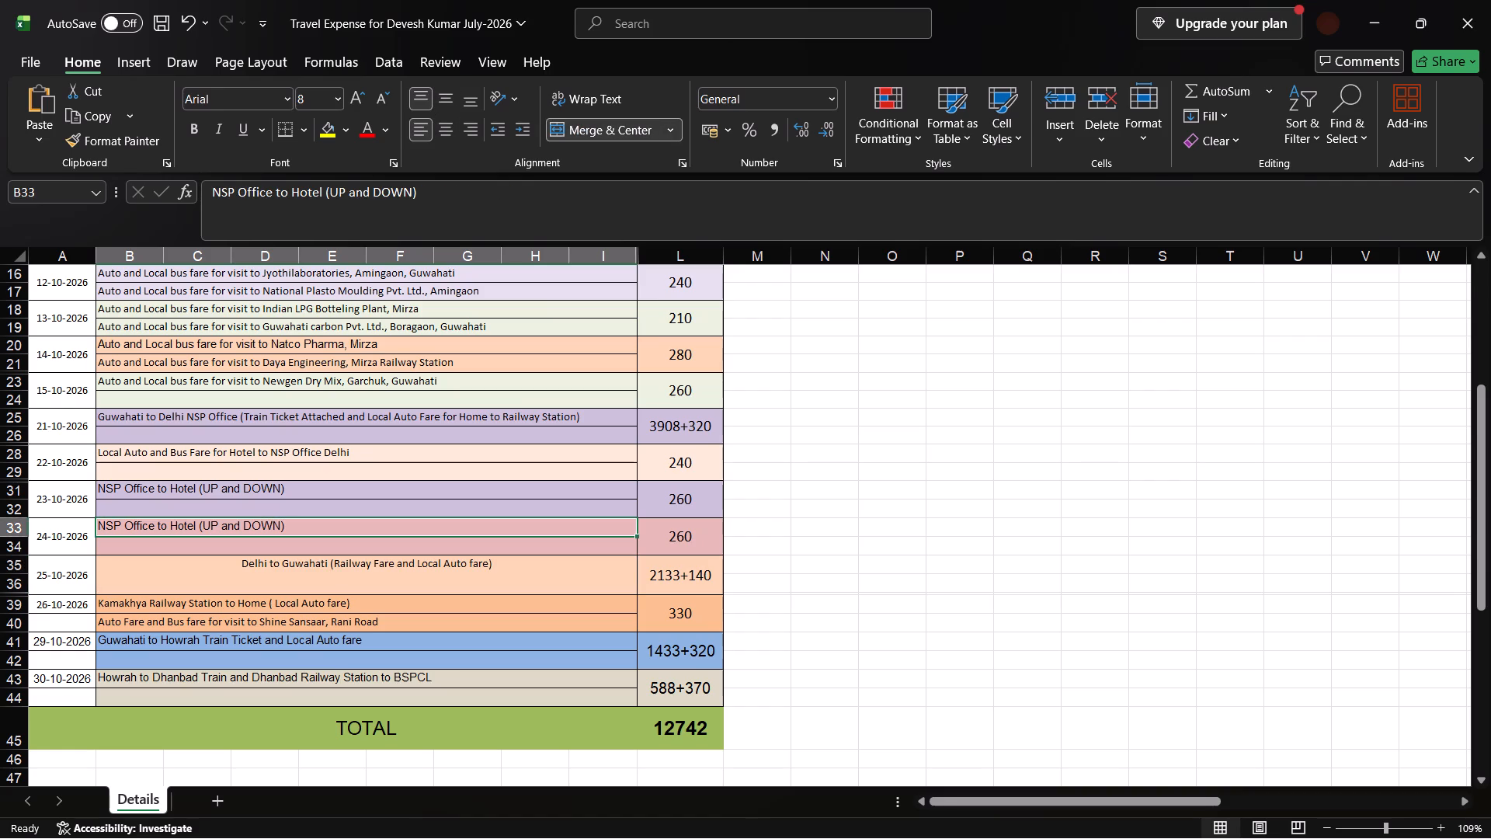
click(420, 548)
drag(420, 548, 422, 534)
drag(365, 530, 364, 546)
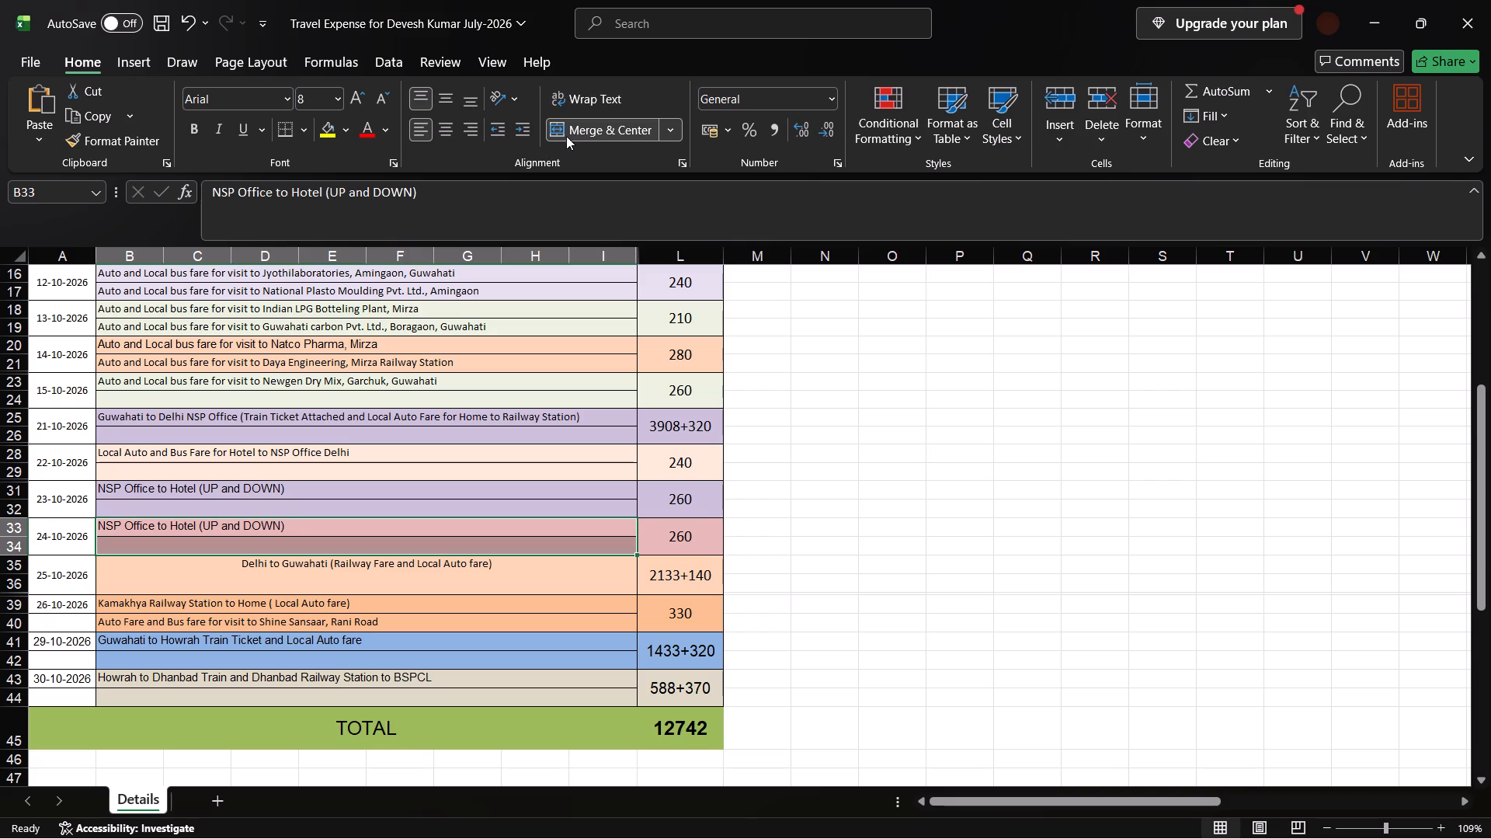
click(572, 134)
click(572, 134)
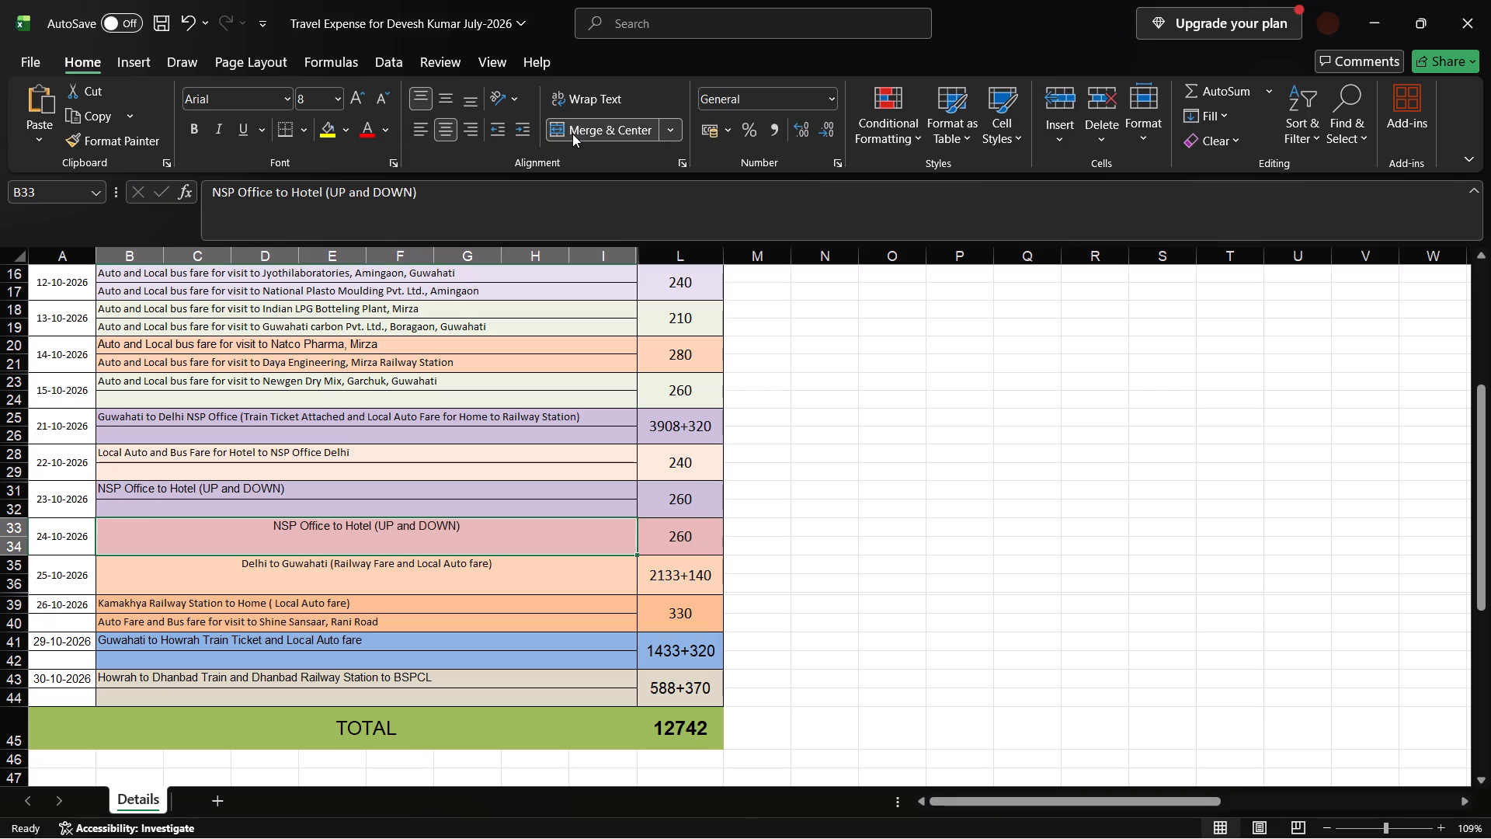
Merge and center the description cells in rows 31–32 for 23-10-2026 and rows 28–29 for 22-10-2026 as separate blocks.
drag(315, 486, 311, 513)
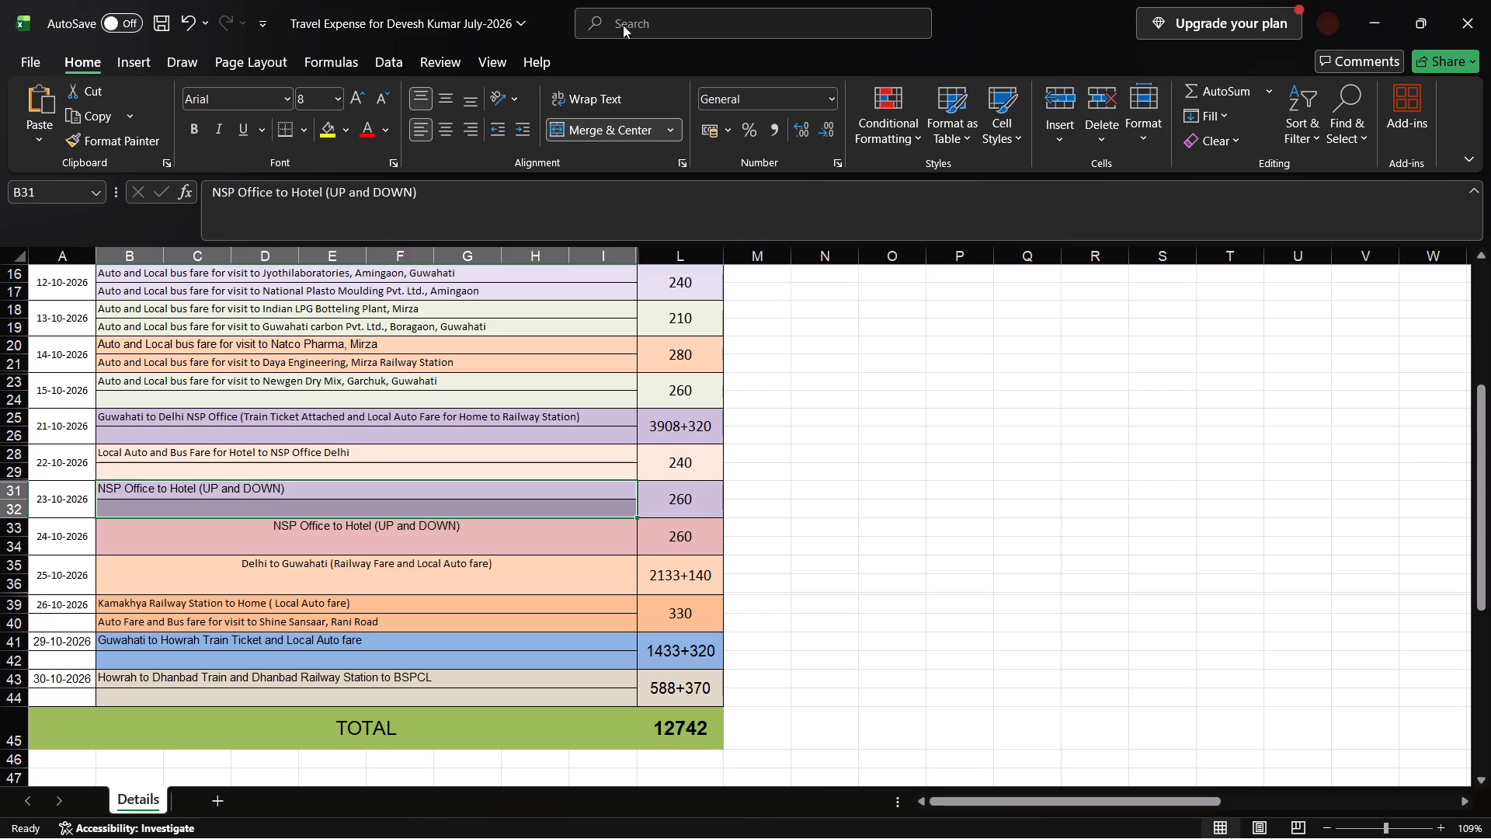
click(578, 131)
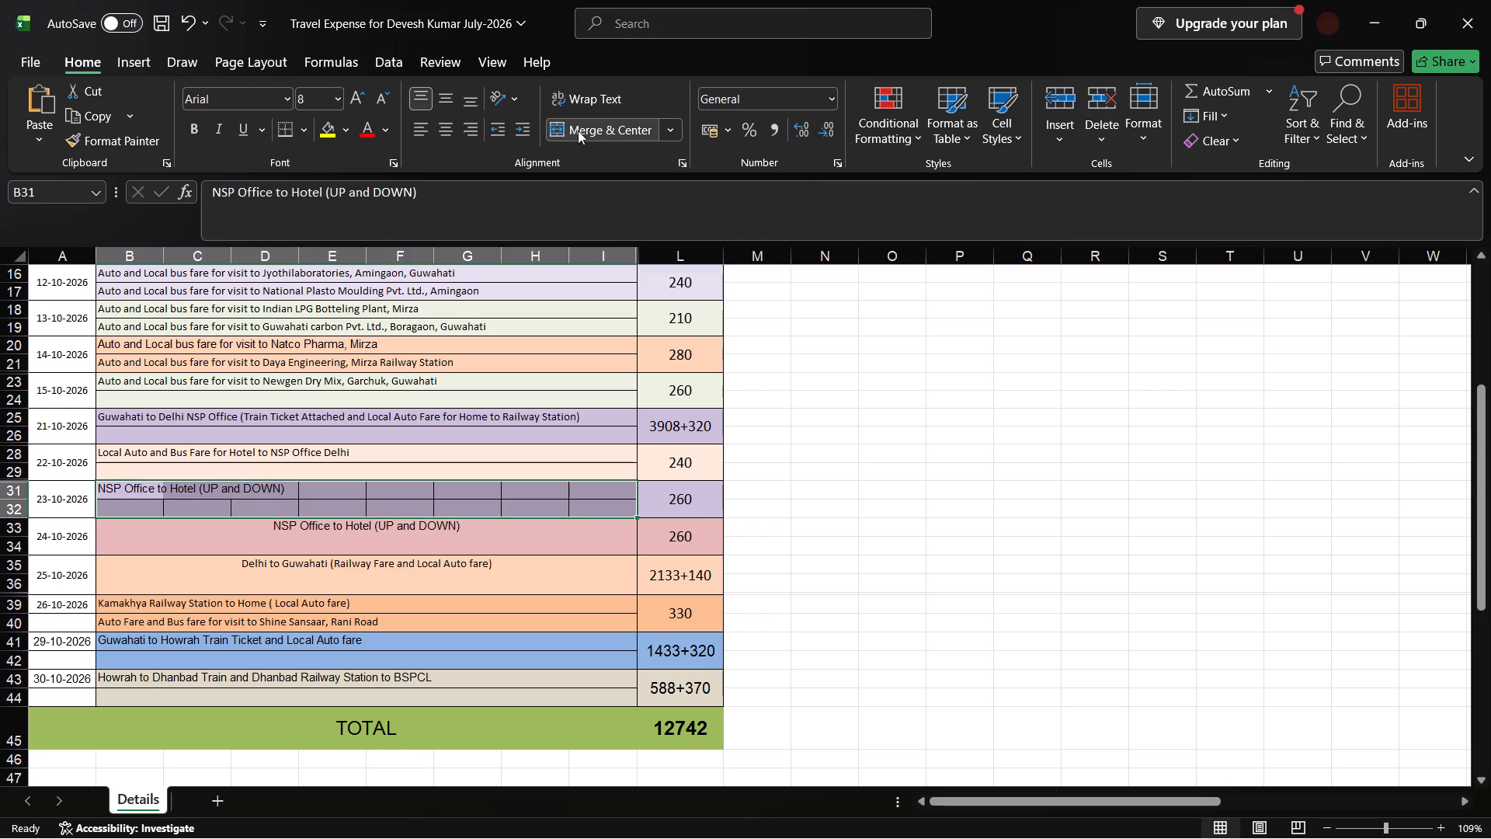
click(578, 131)
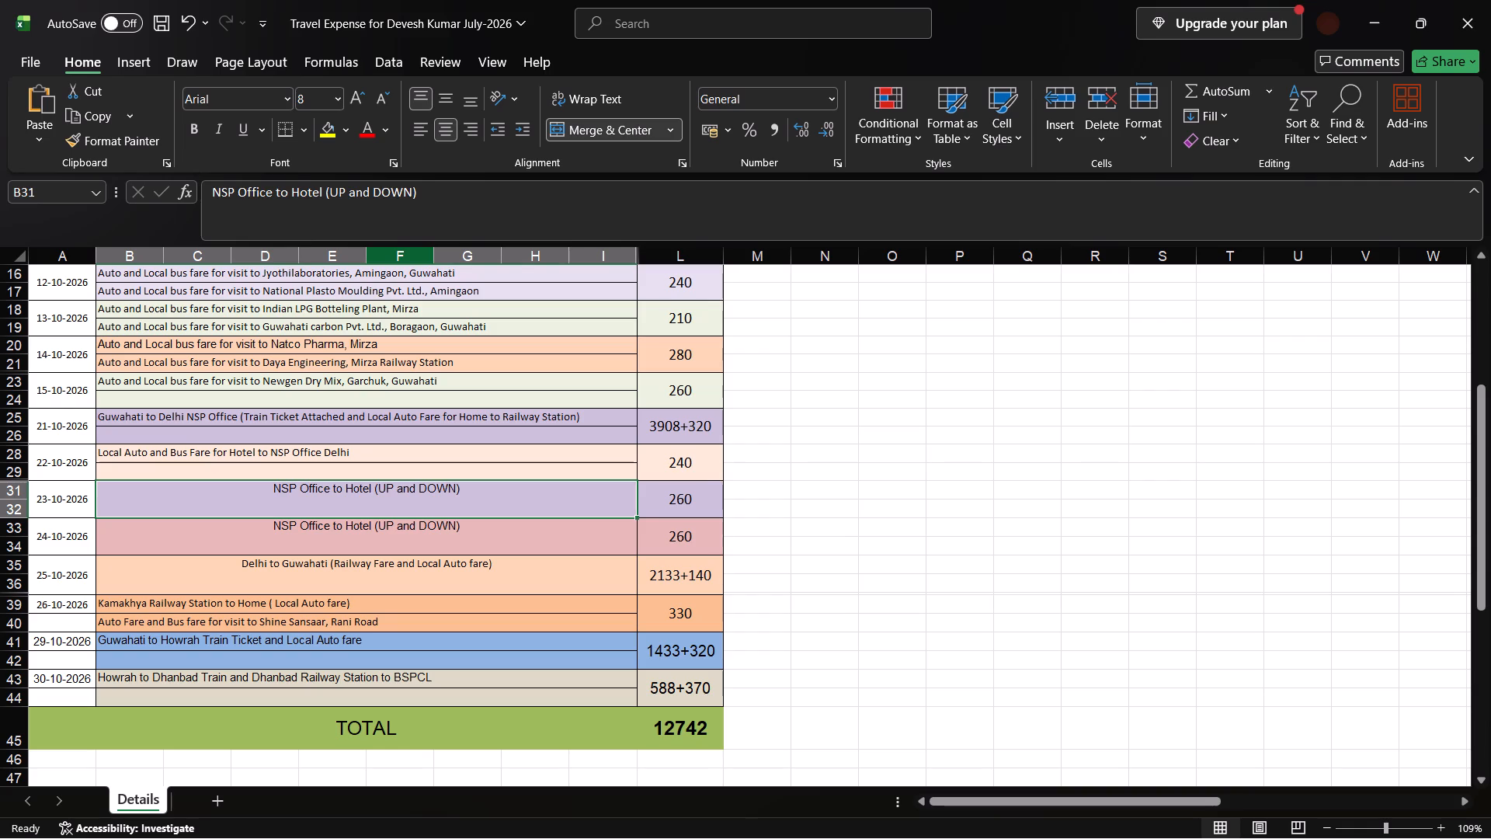
drag(248, 454, 255, 473)
click(593, 130)
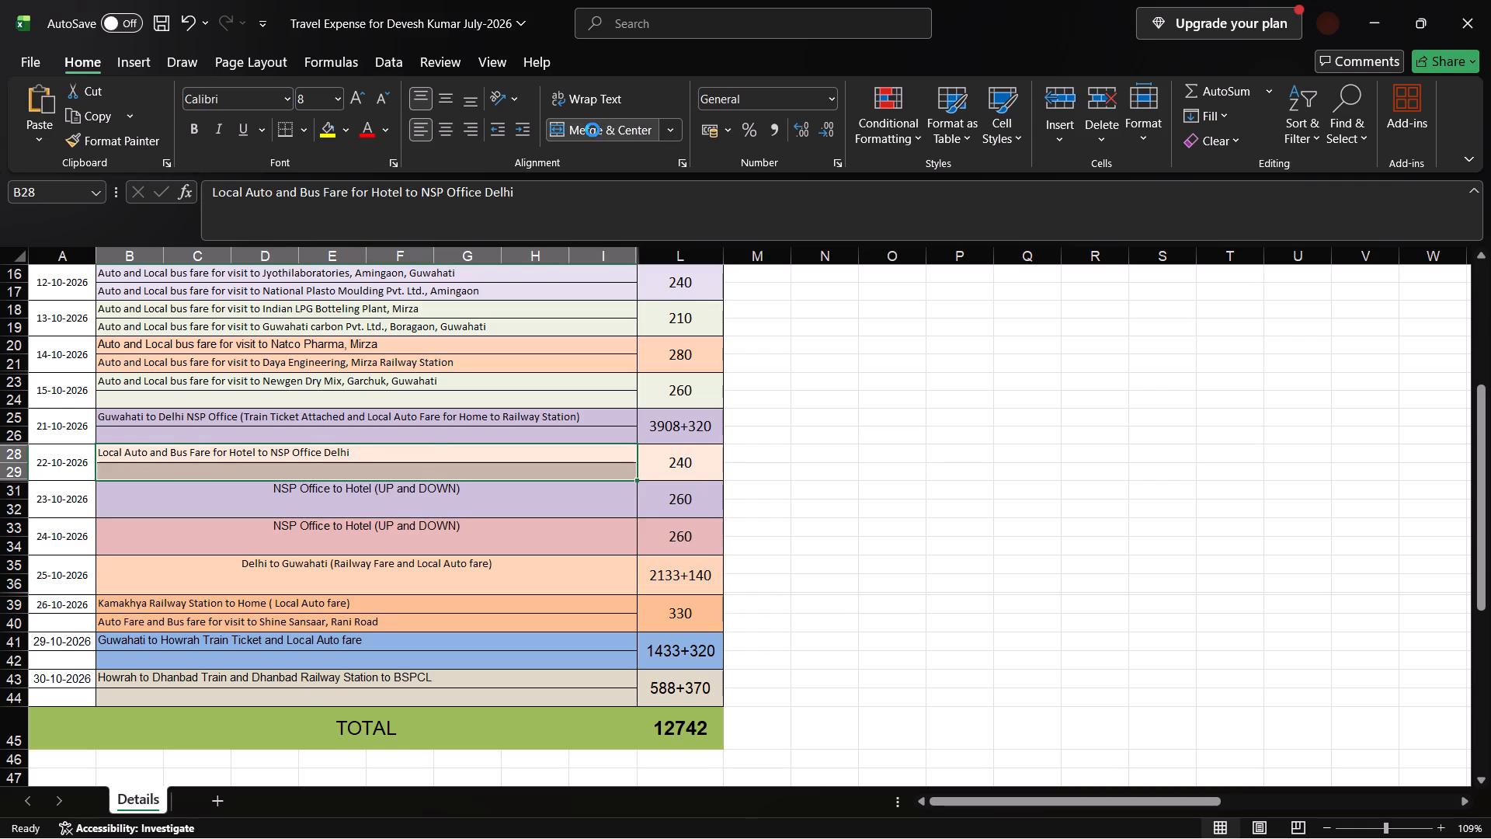
click(593, 130)
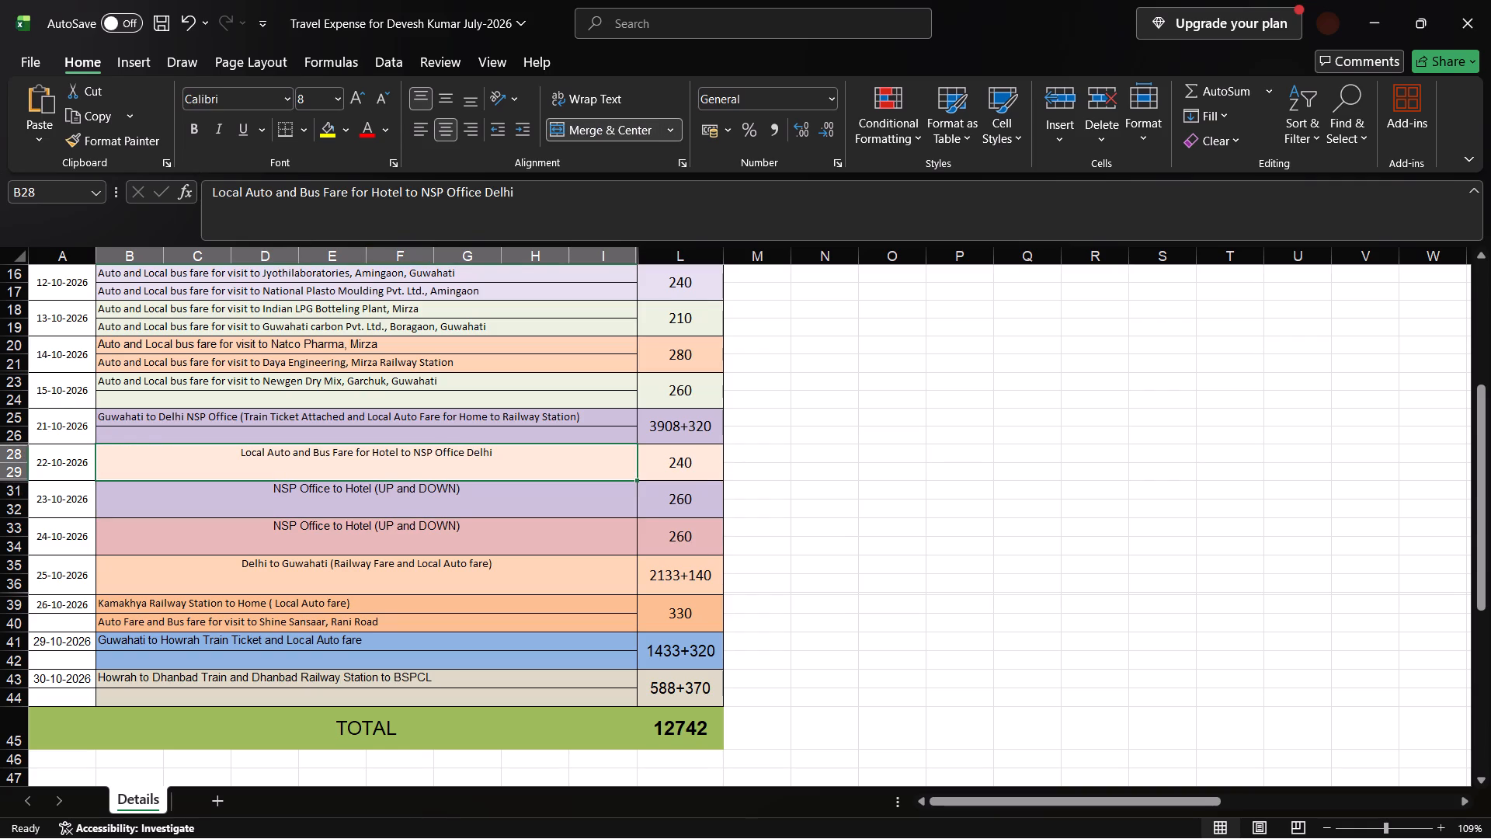
Merge and center the description cells in rows 25–26 for 21-10-2026 and rows 23–24 for 15-10-2026 as separate blocks.
drag(332, 419, 333, 448)
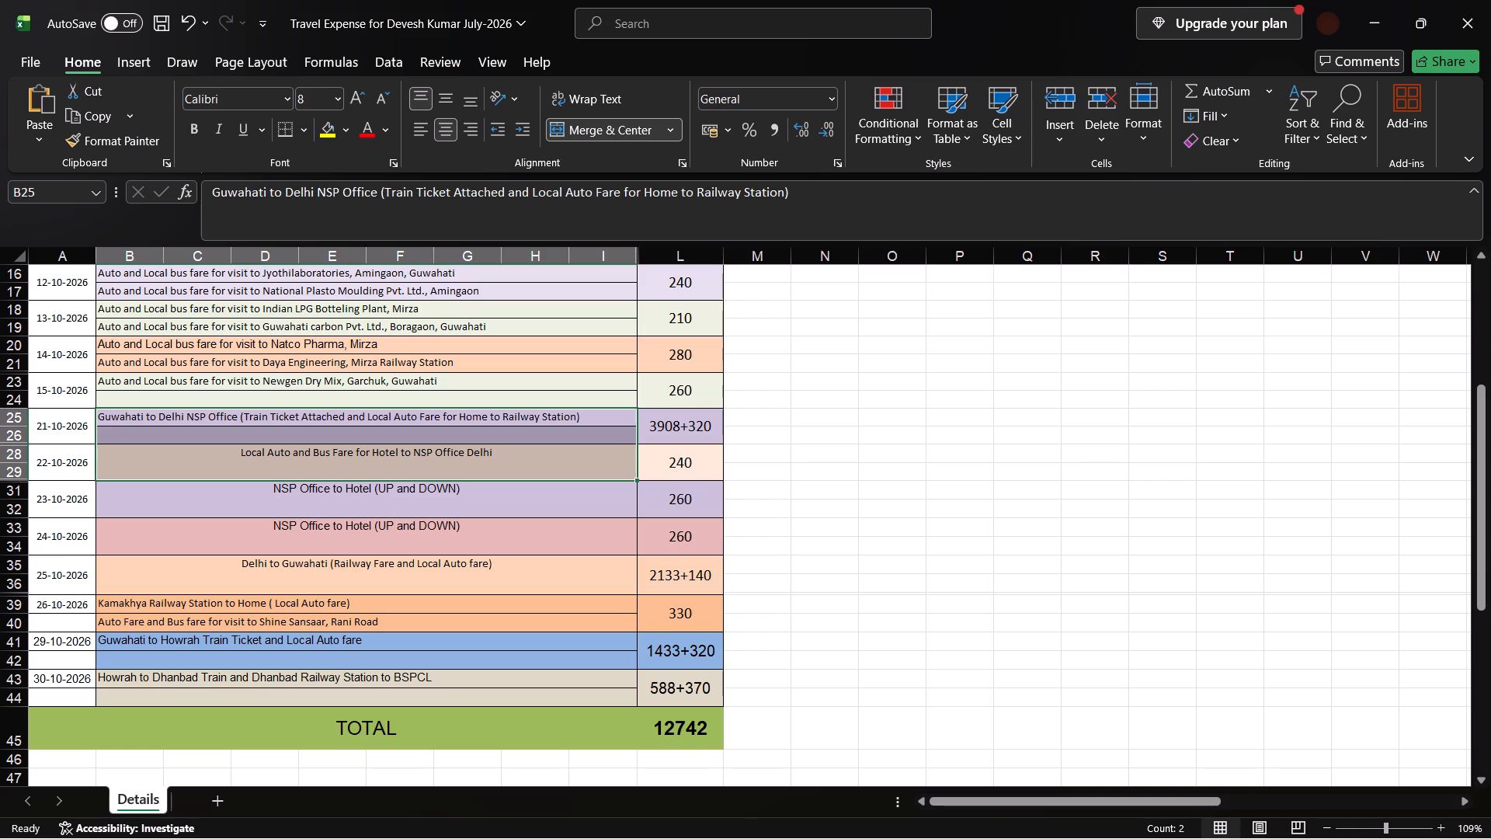
drag(353, 418, 352, 432)
click(613, 130)
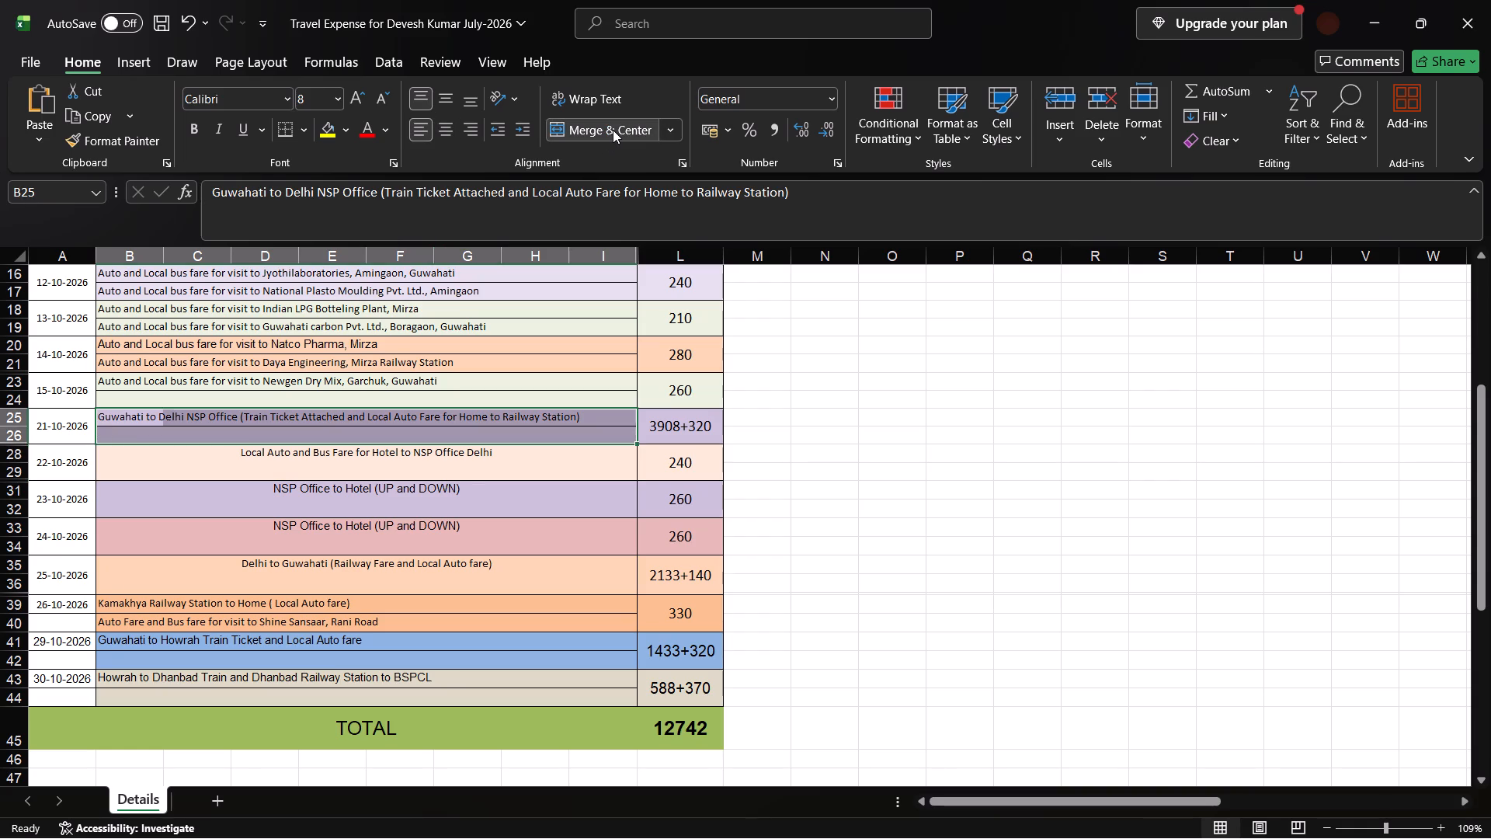
click(613, 130)
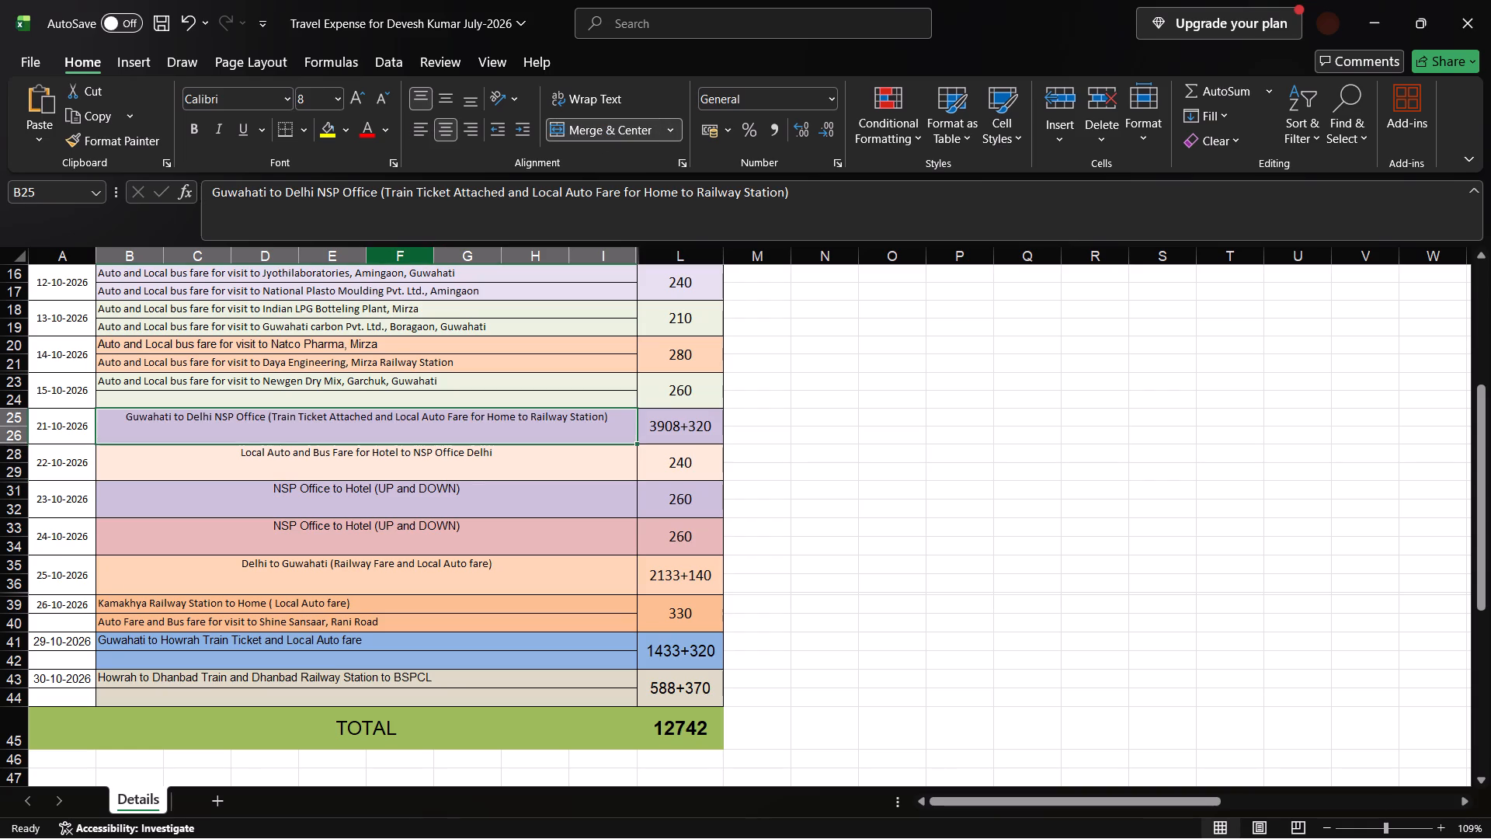
drag(280, 381, 276, 394)
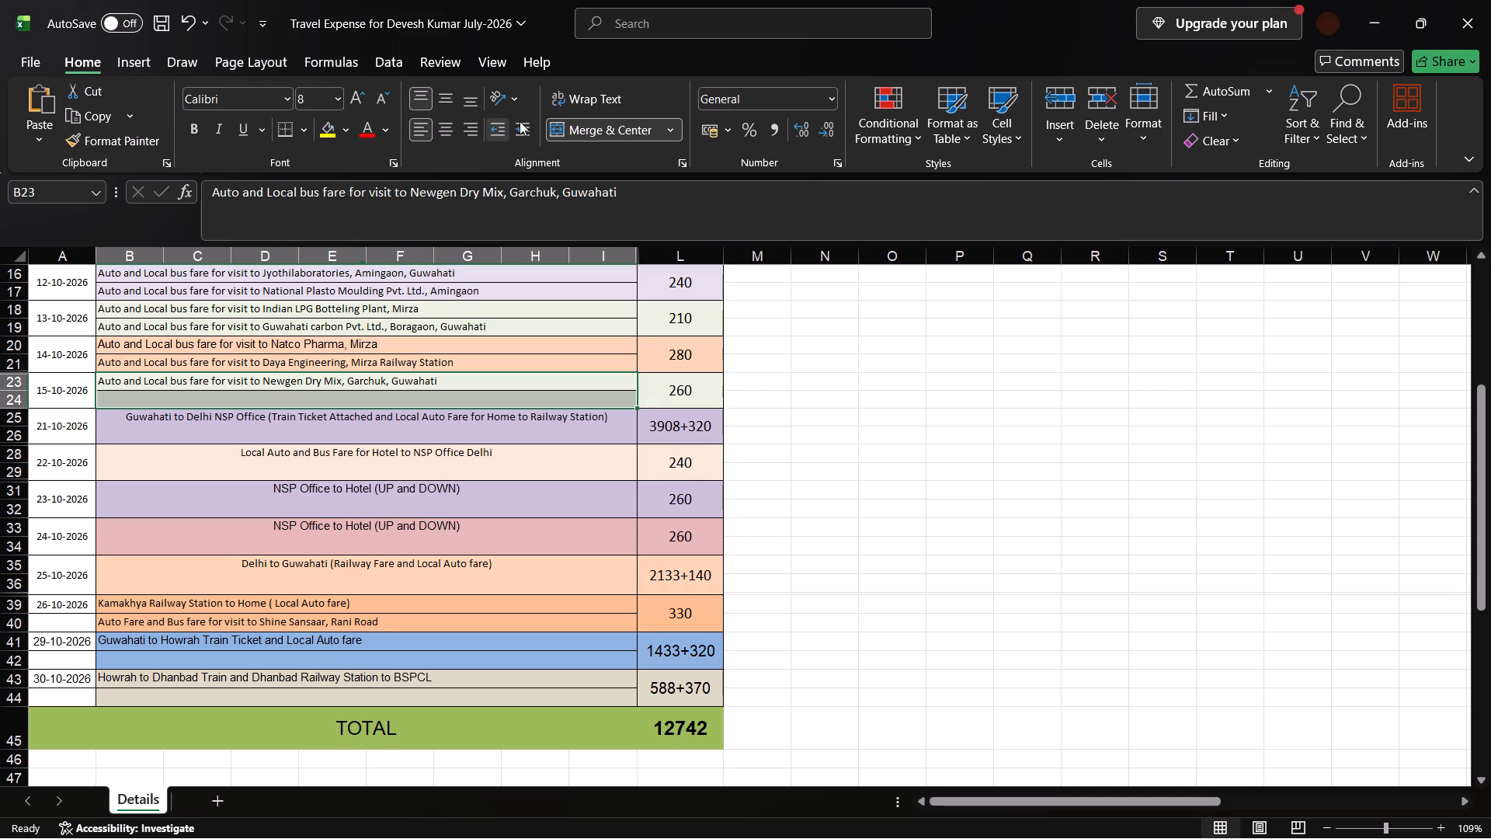
click(565, 126)
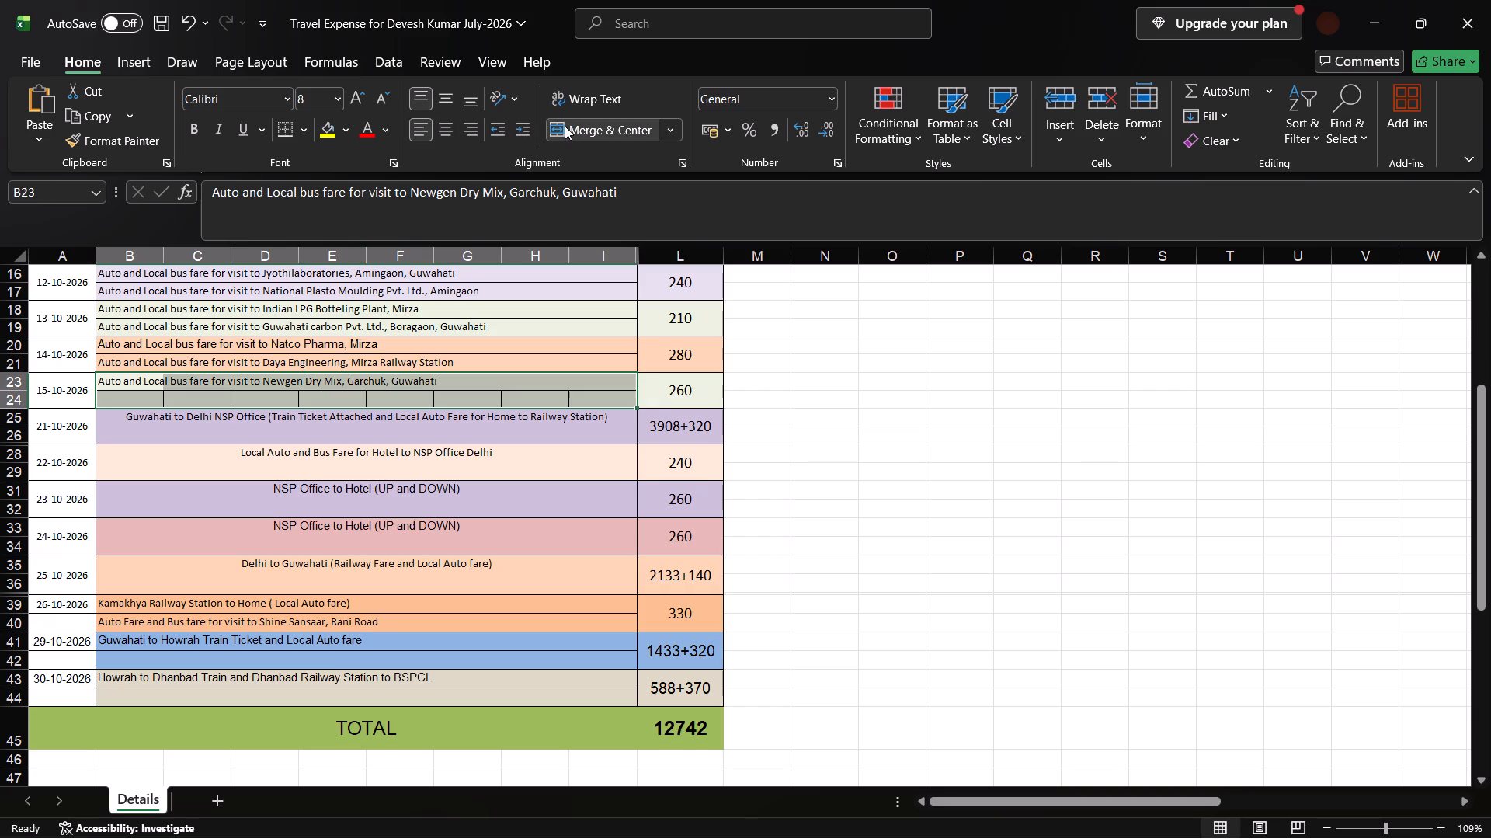
click(565, 126)
Find the border commands with "bo" and apply All Borders to the 06-10-2026 description cells in rows 2–3.
scroll(443, 436, up, 3)
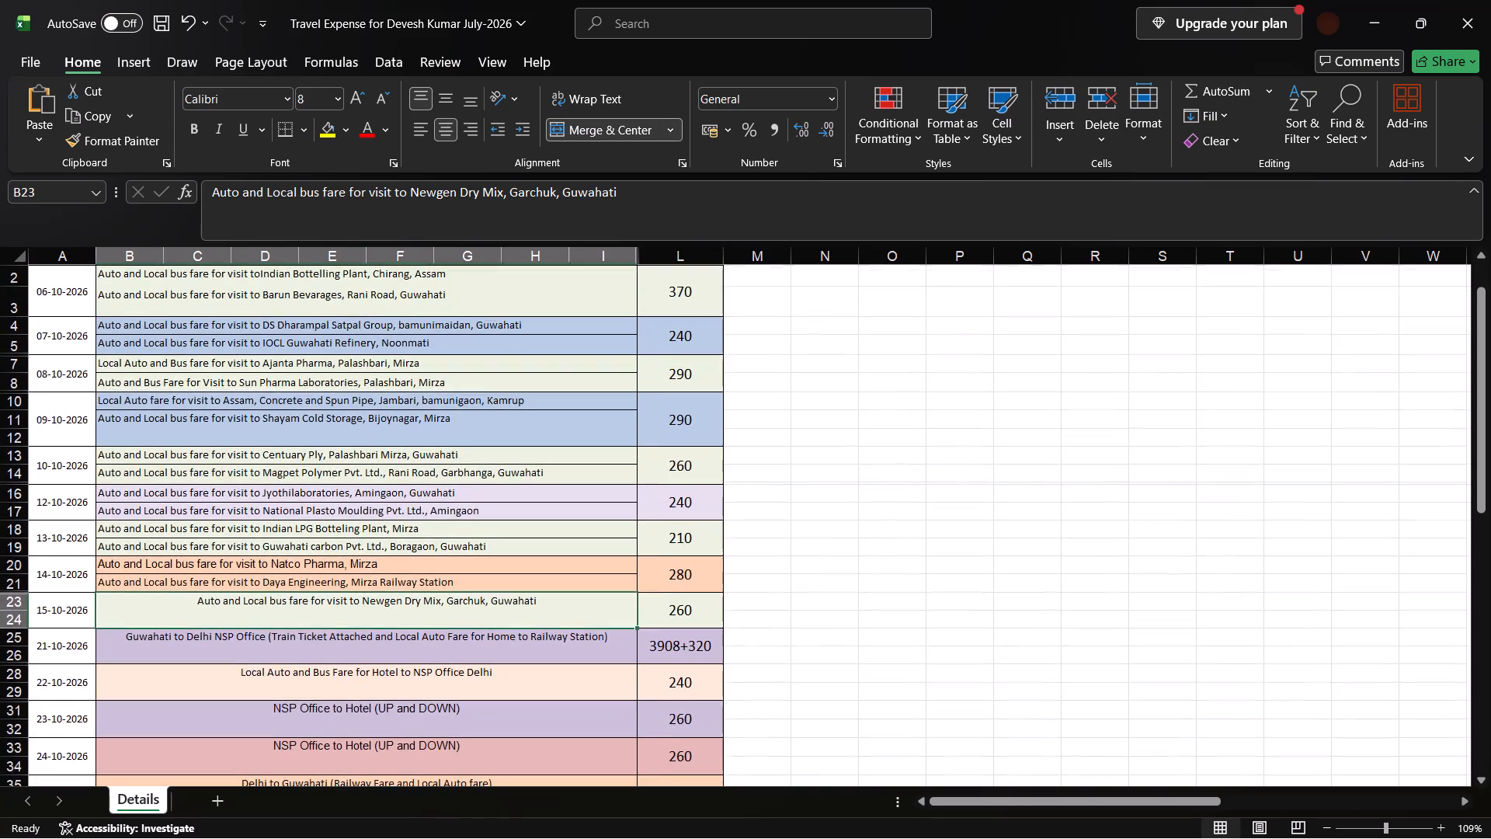
scroll(404, 402, up, 2)
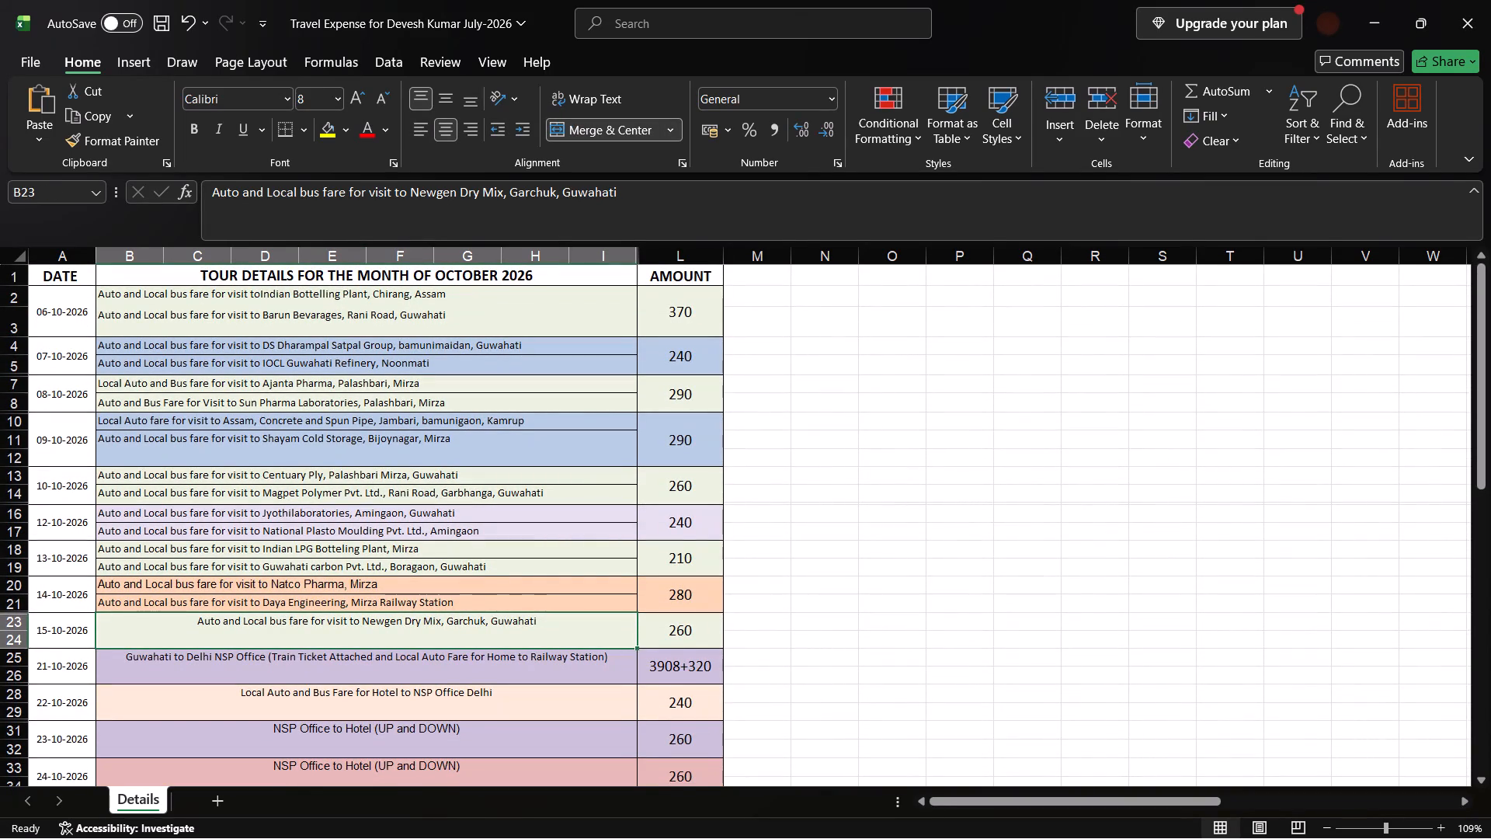
drag(339, 292, 352, 317)
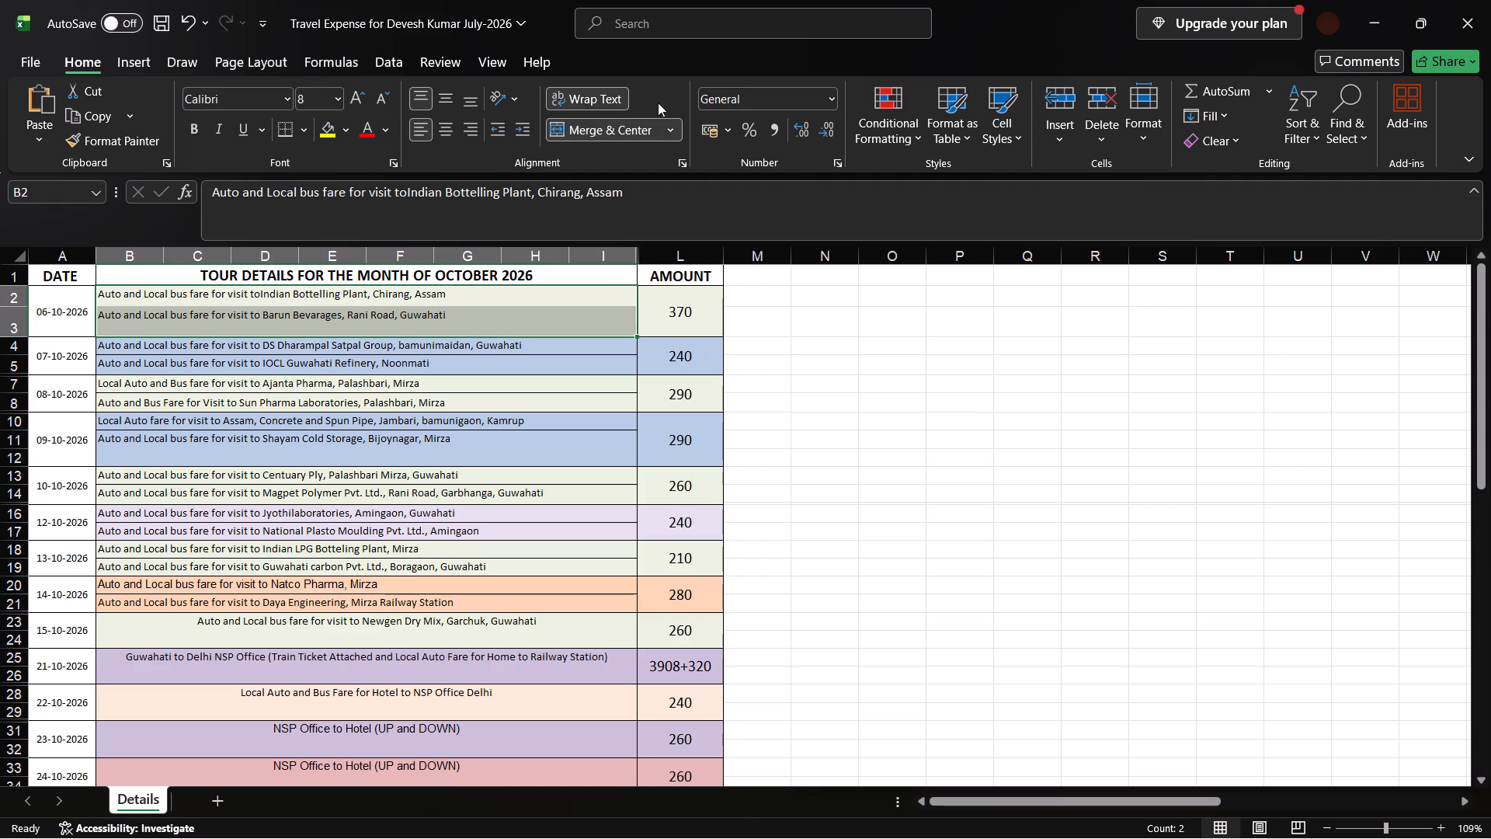
click(746, 24)
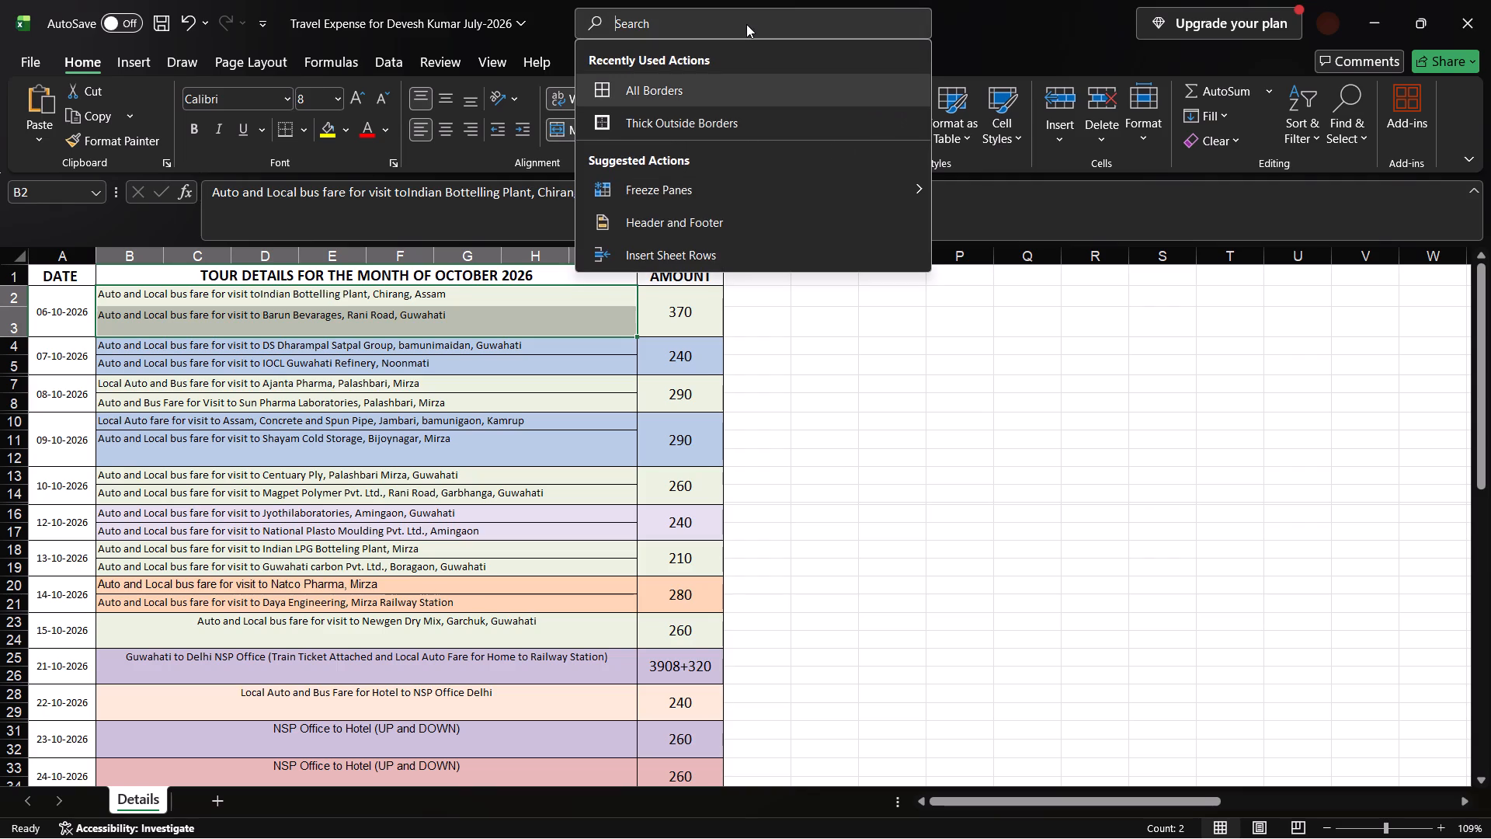
text(bo)
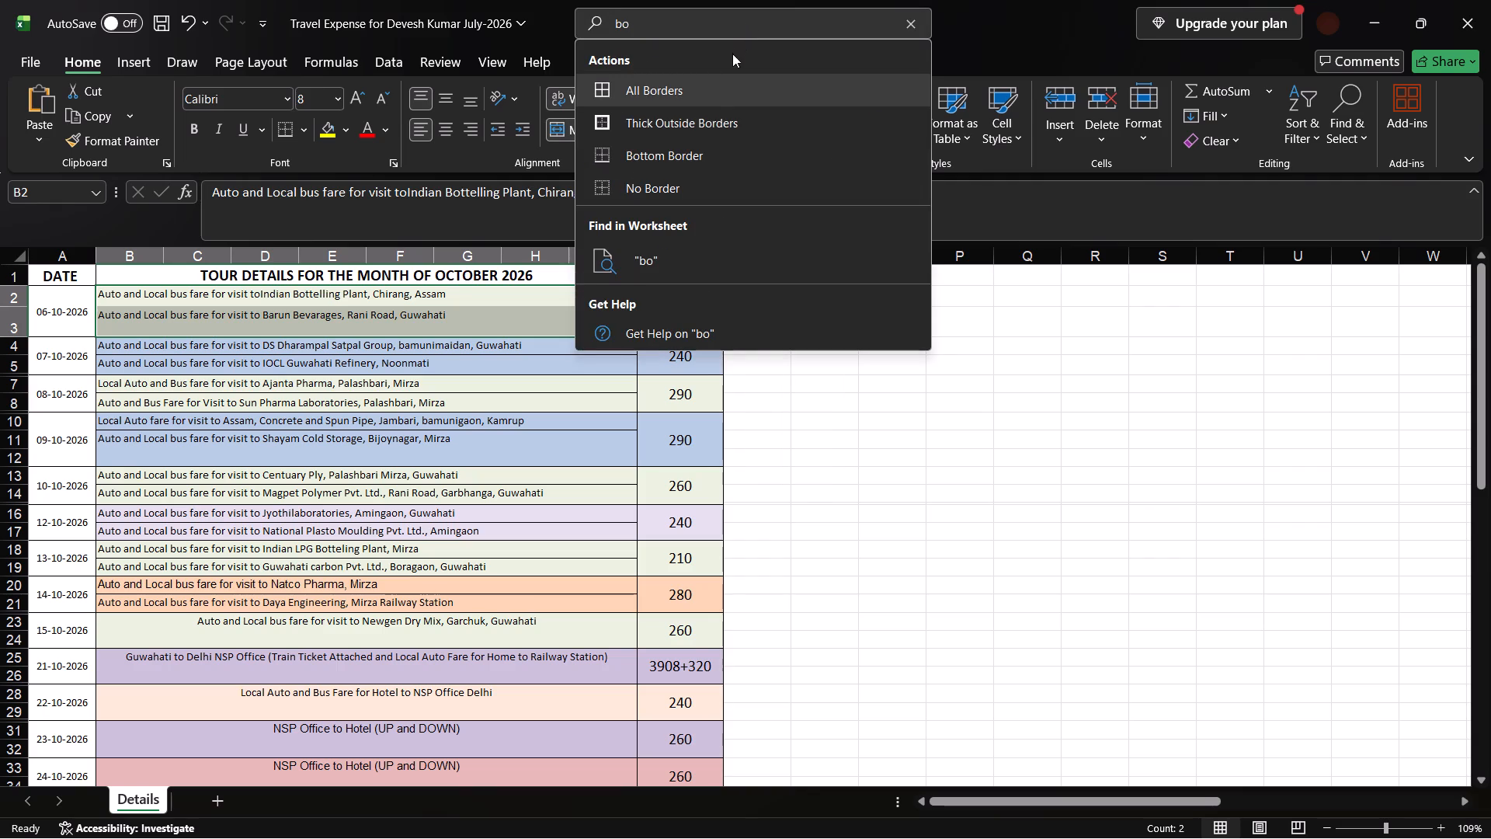
click(710, 90)
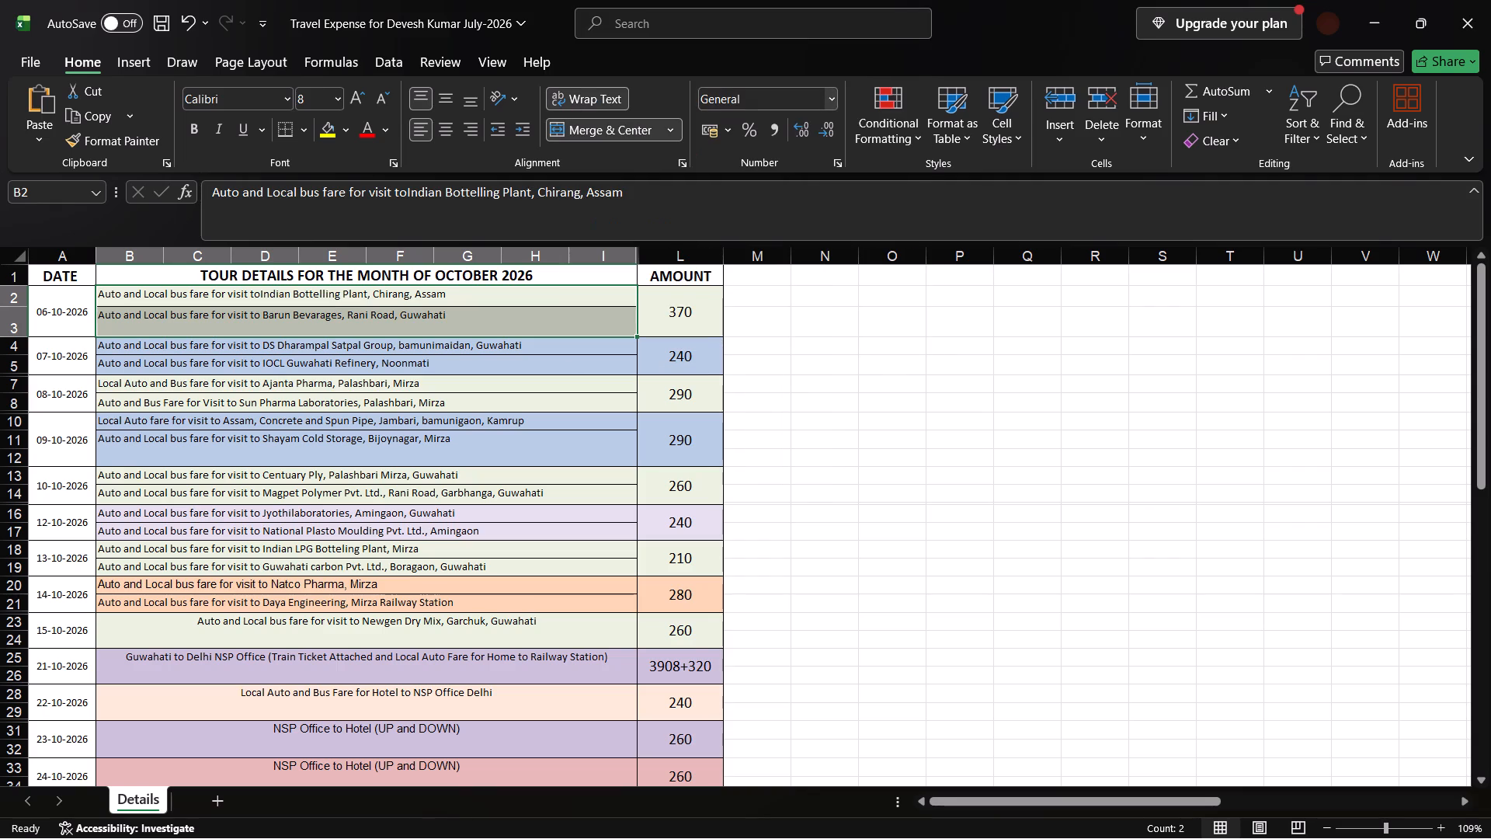
click(846, 480)
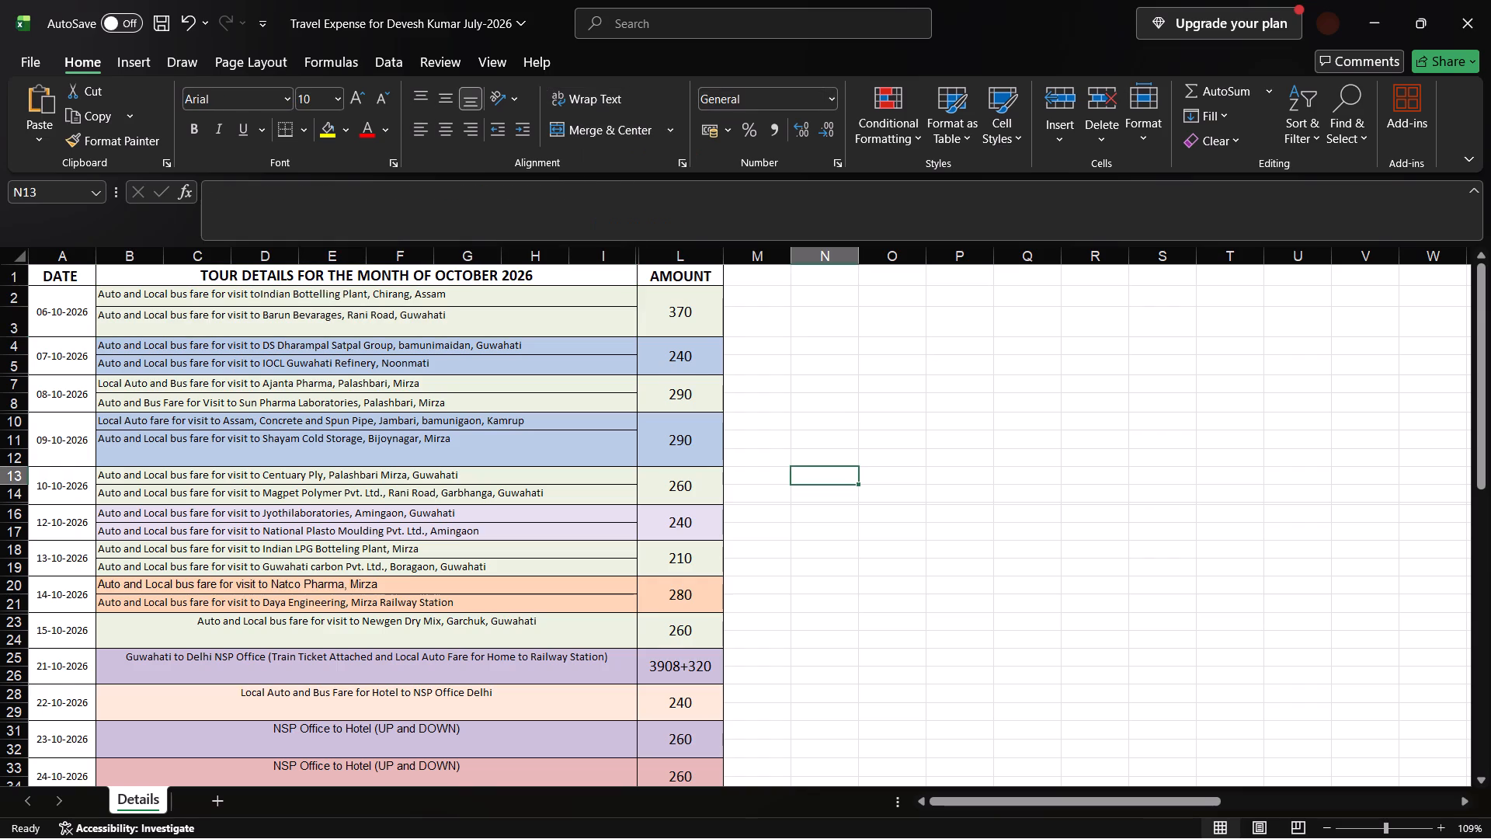
Left-align the merged descriptions in rows 23–36, covering 15-10-2026 through 25-10-2026.
scroll(520, 399, down, 1)
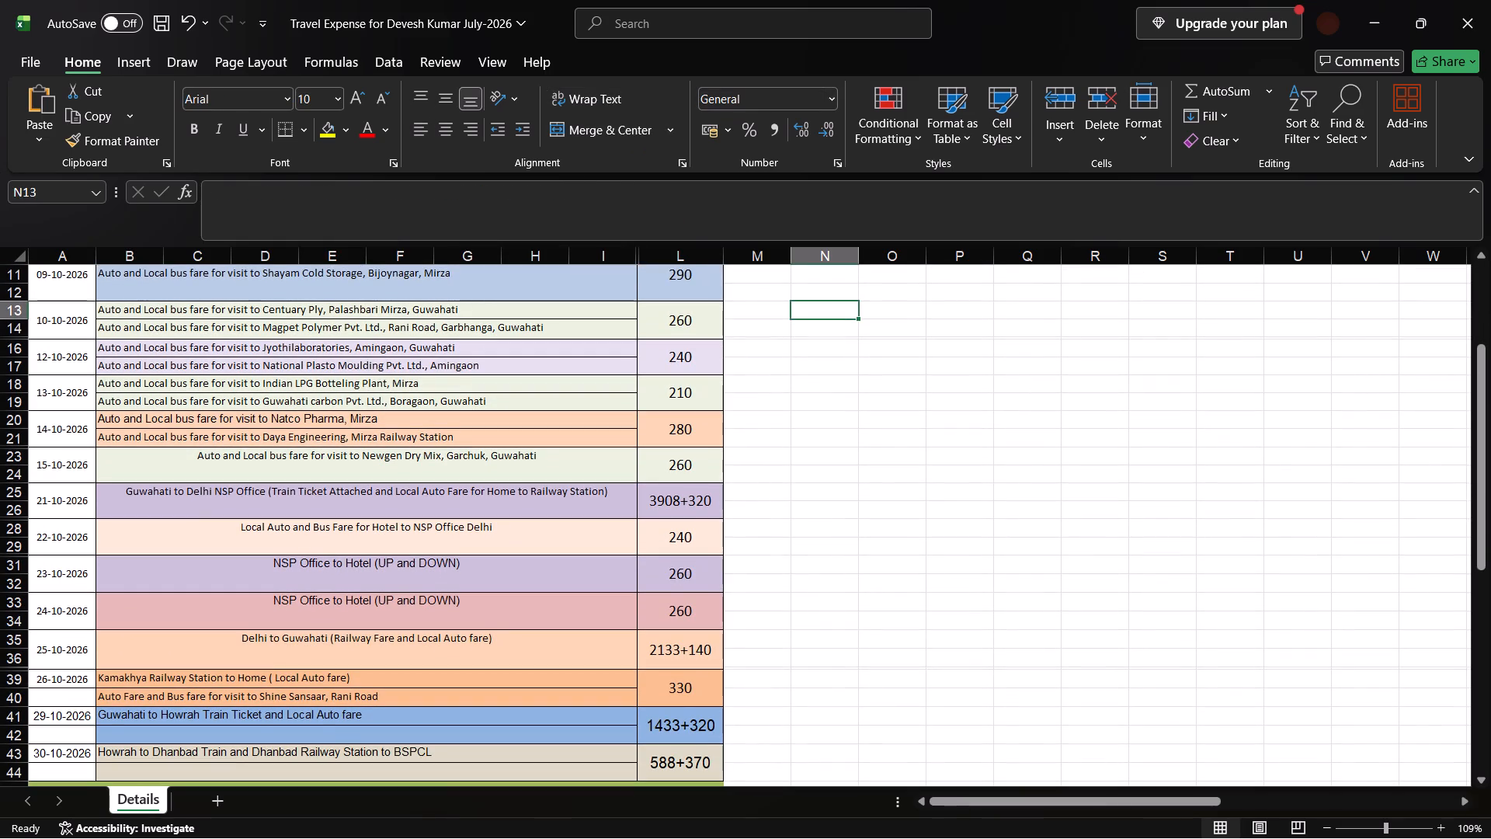
click(368, 637)
click(429, 128)
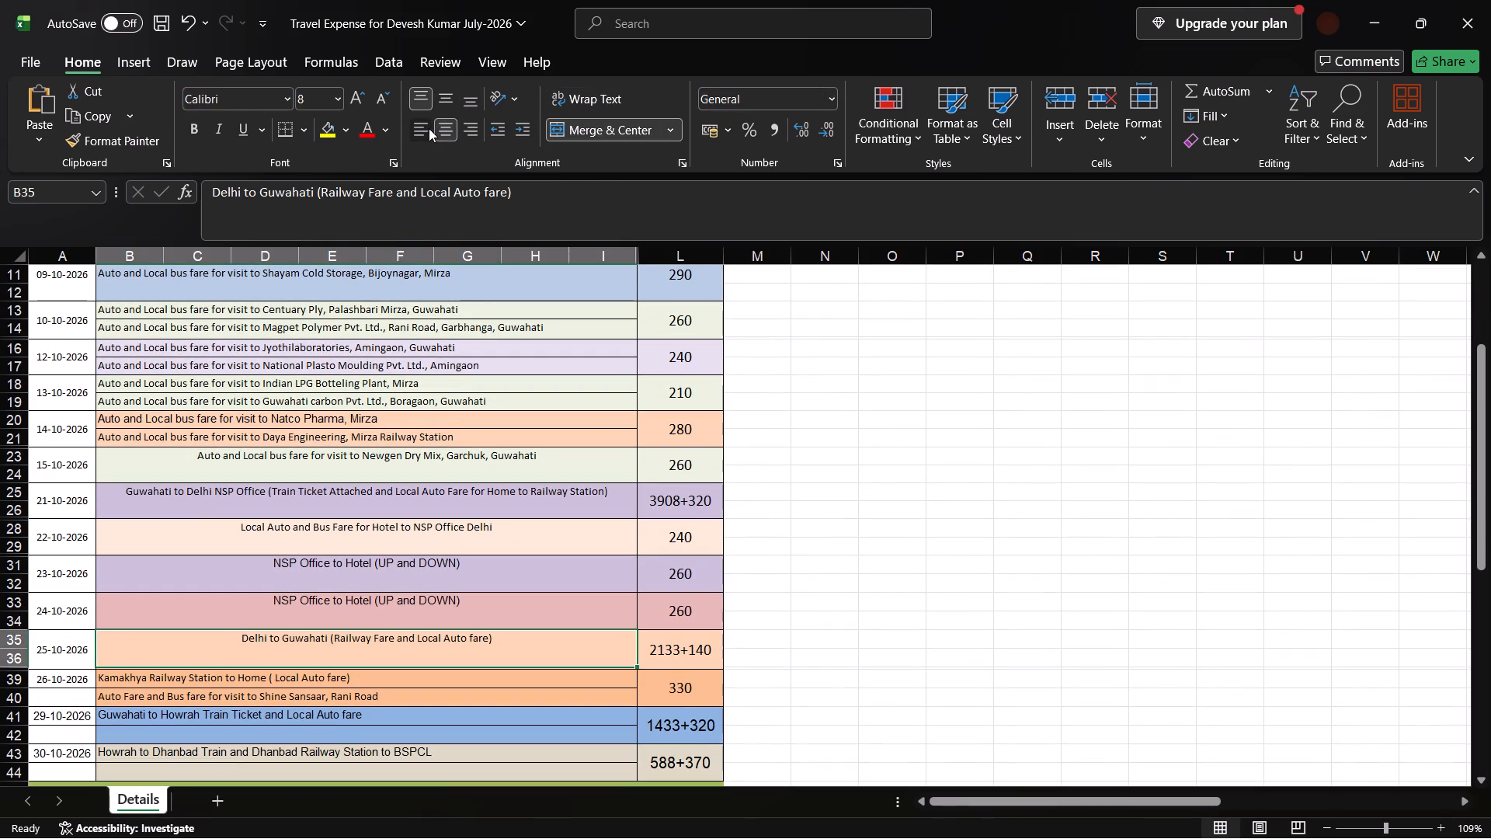
drag(208, 472, 221, 507)
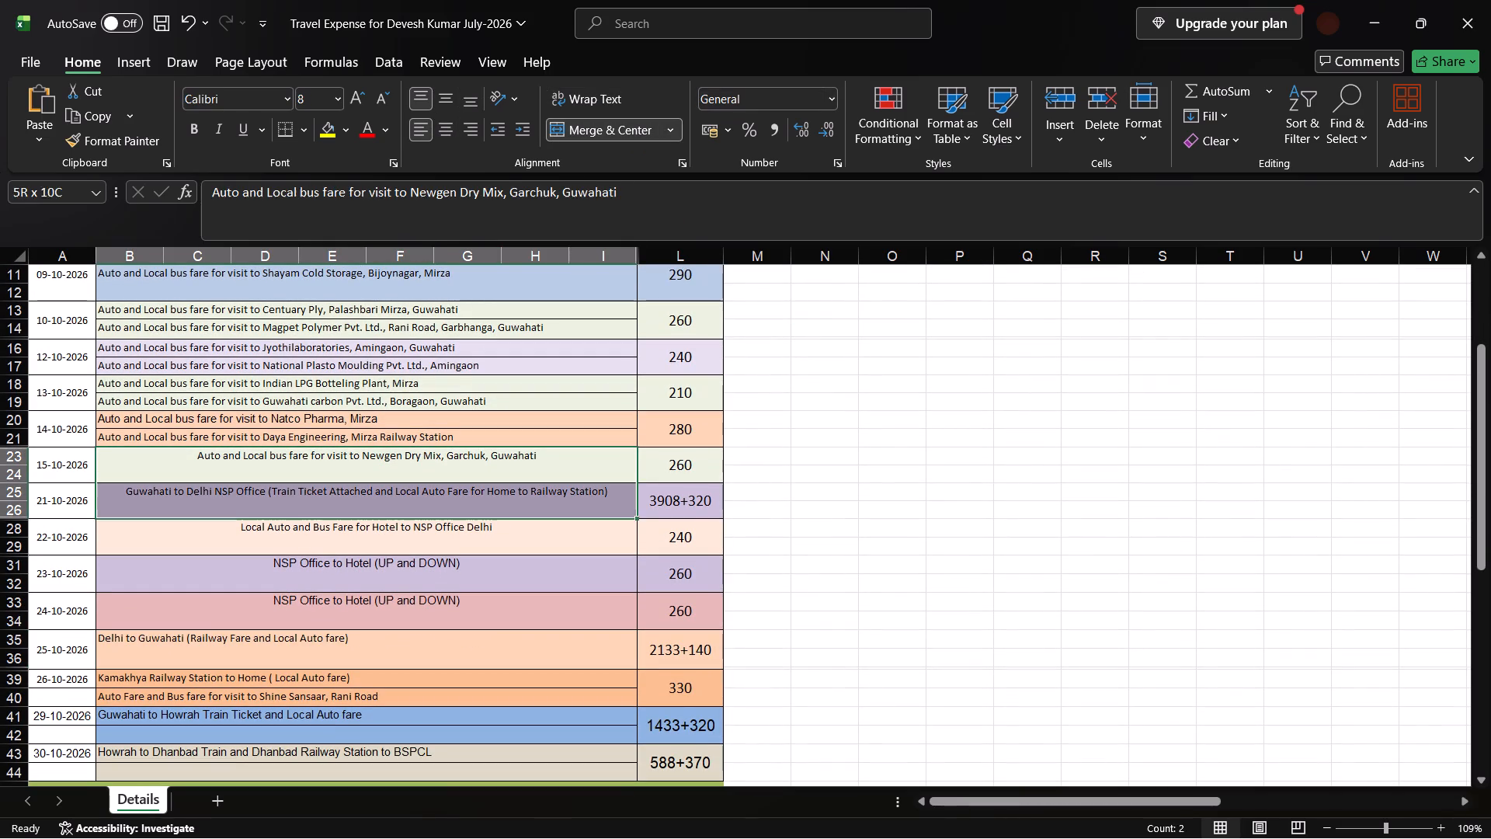
drag(221, 507, 245, 615)
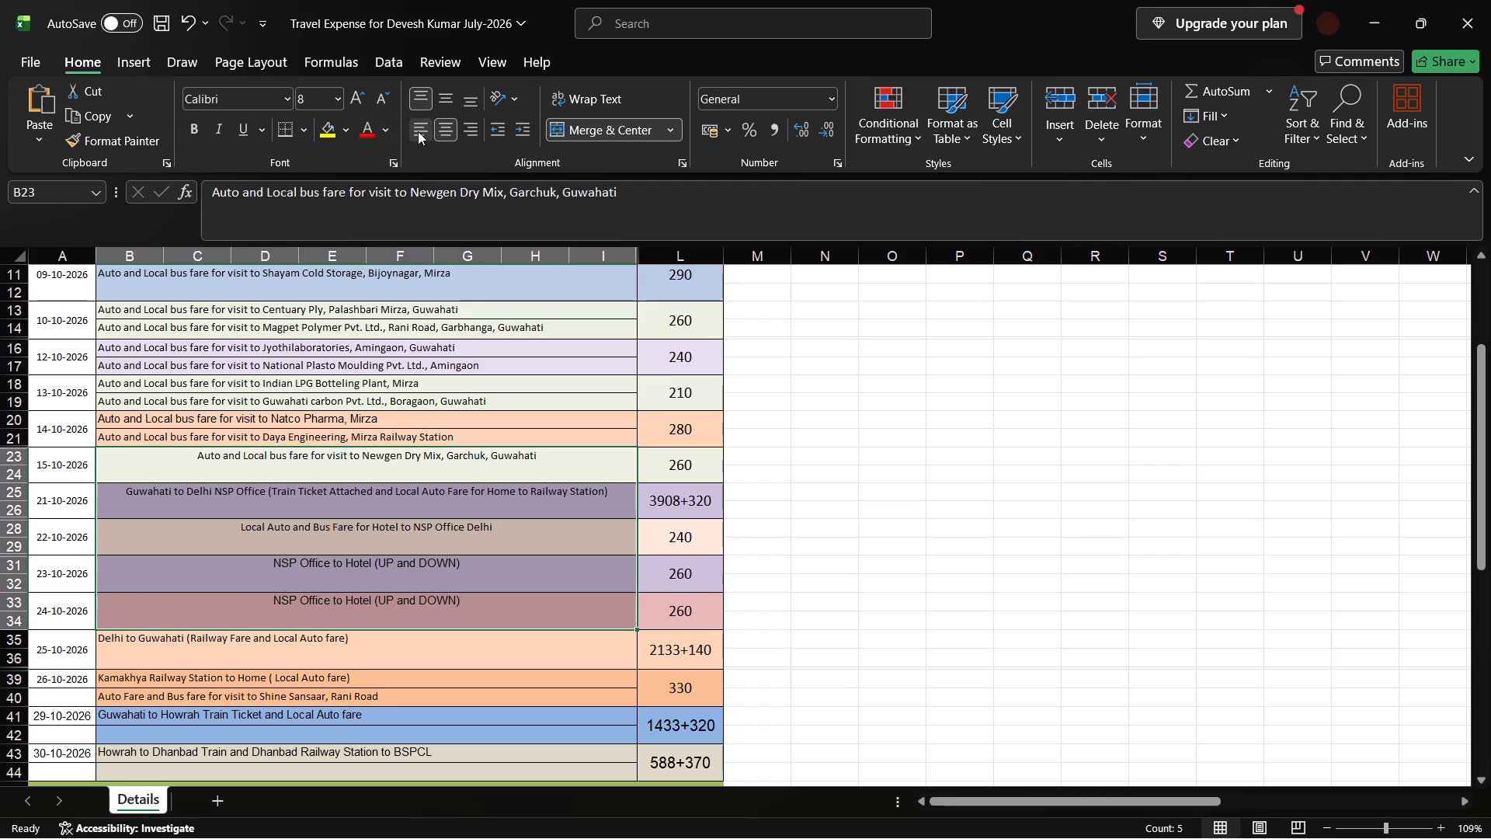
click(419, 131)
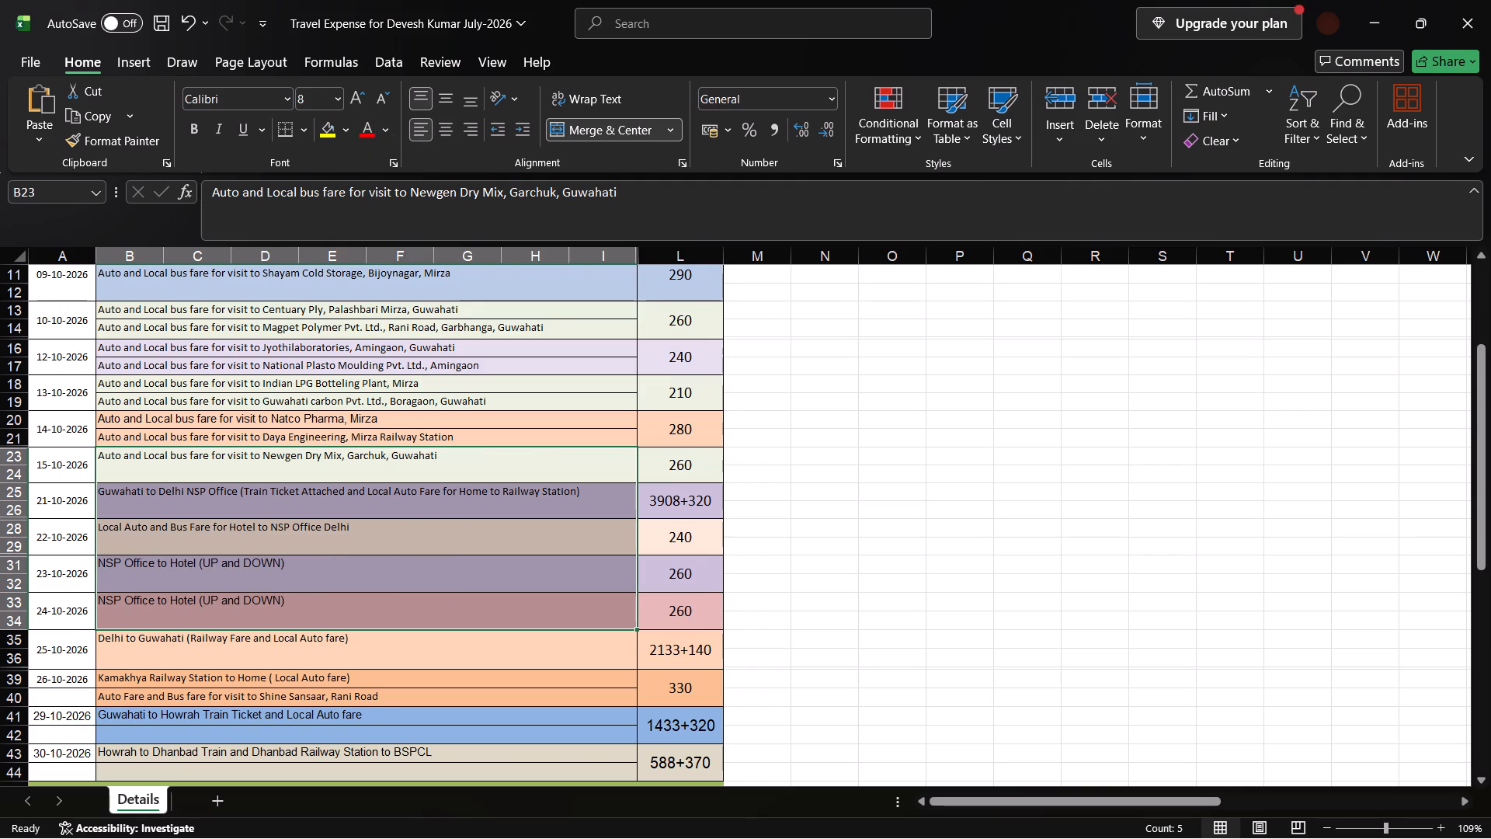
Collapse the spare second rows 34, 32, 29, 26, 24 and 36 under the entries for 15-10-2026 through 25-10-2026.
drag(17, 628, 18, 621)
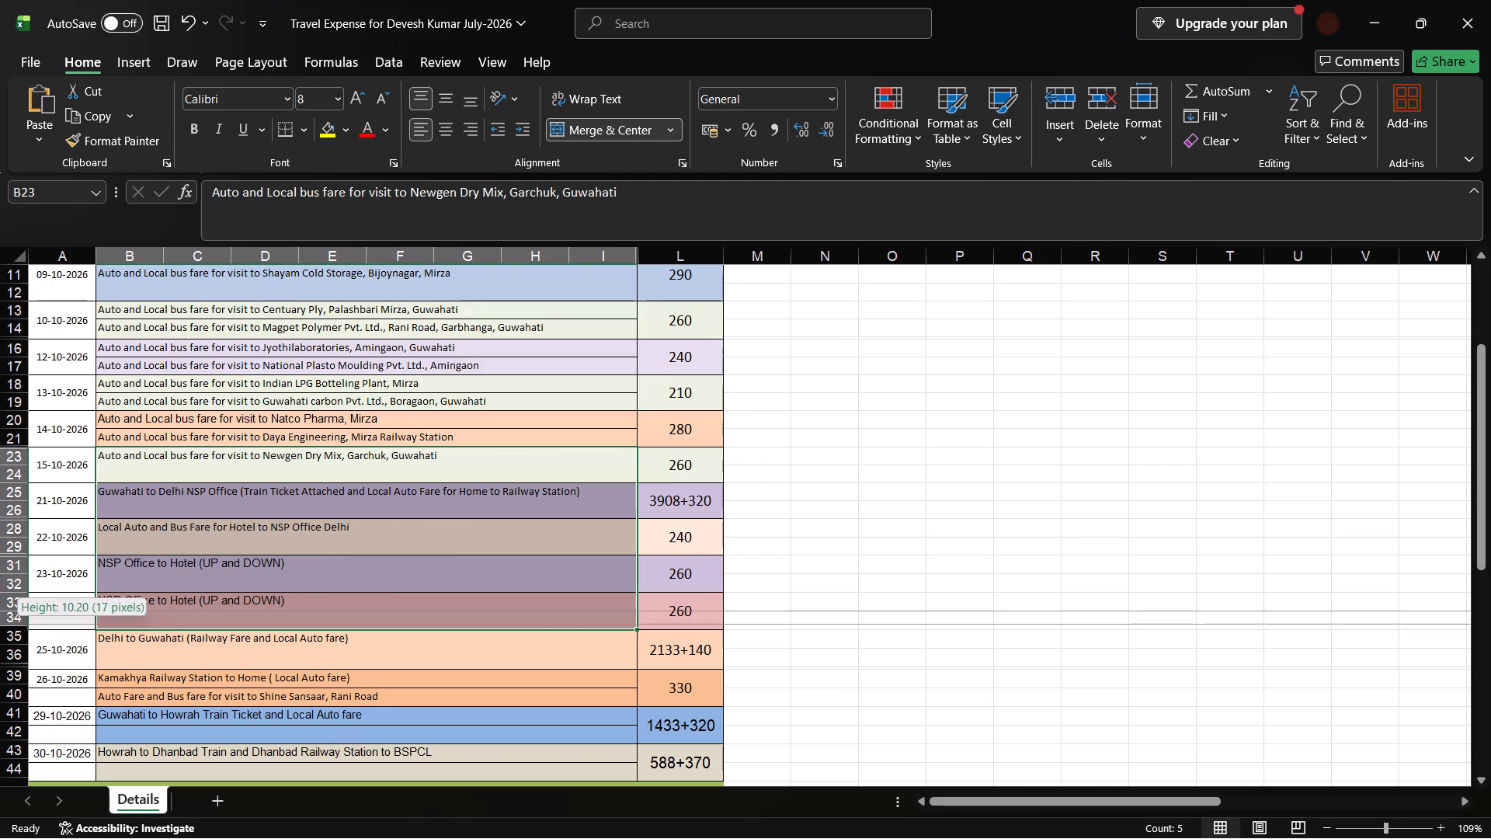
drag(18, 621, 21, 614)
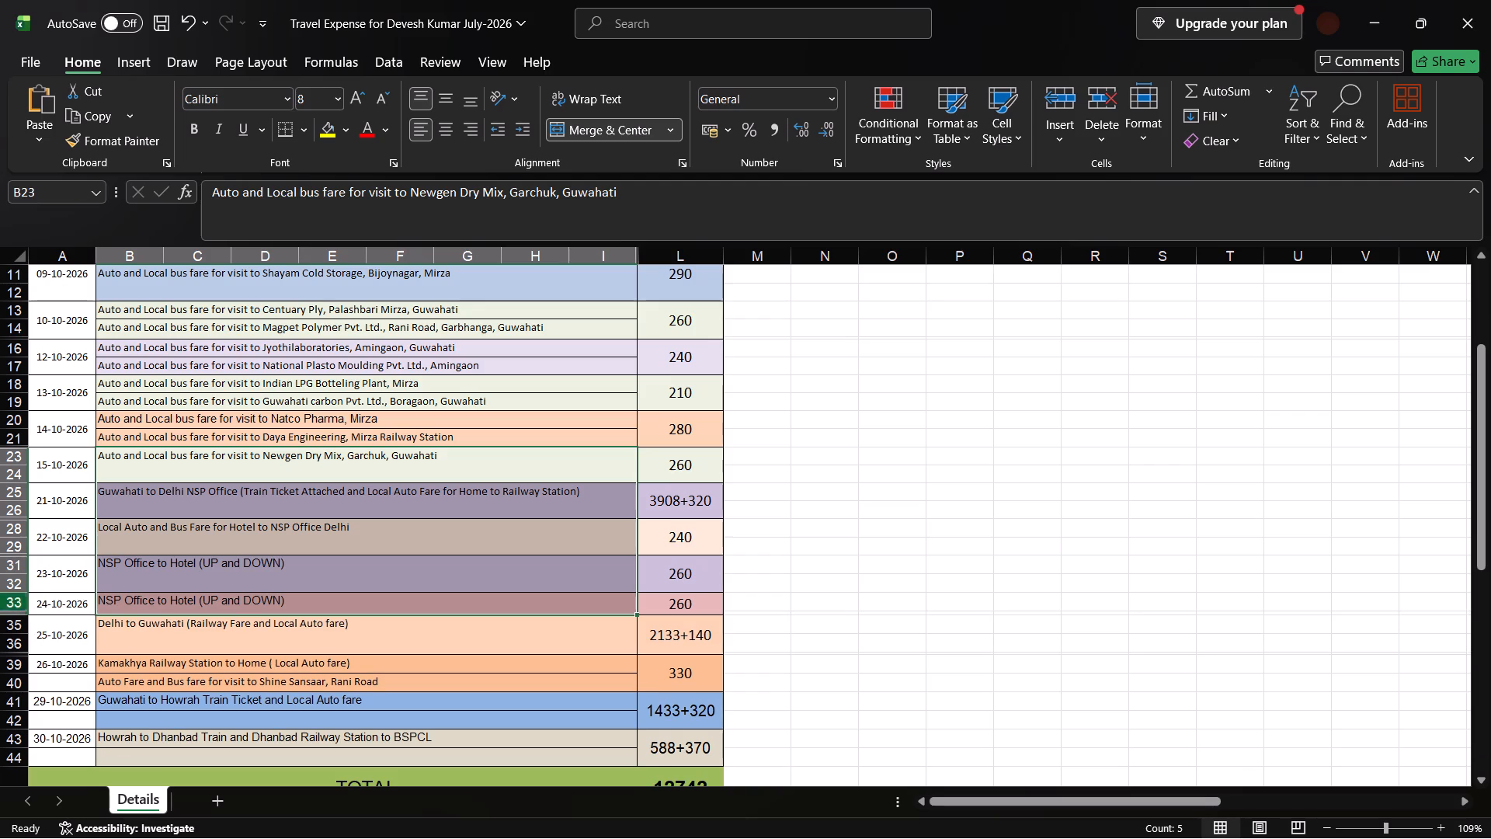
drag(15, 592, 18, 581)
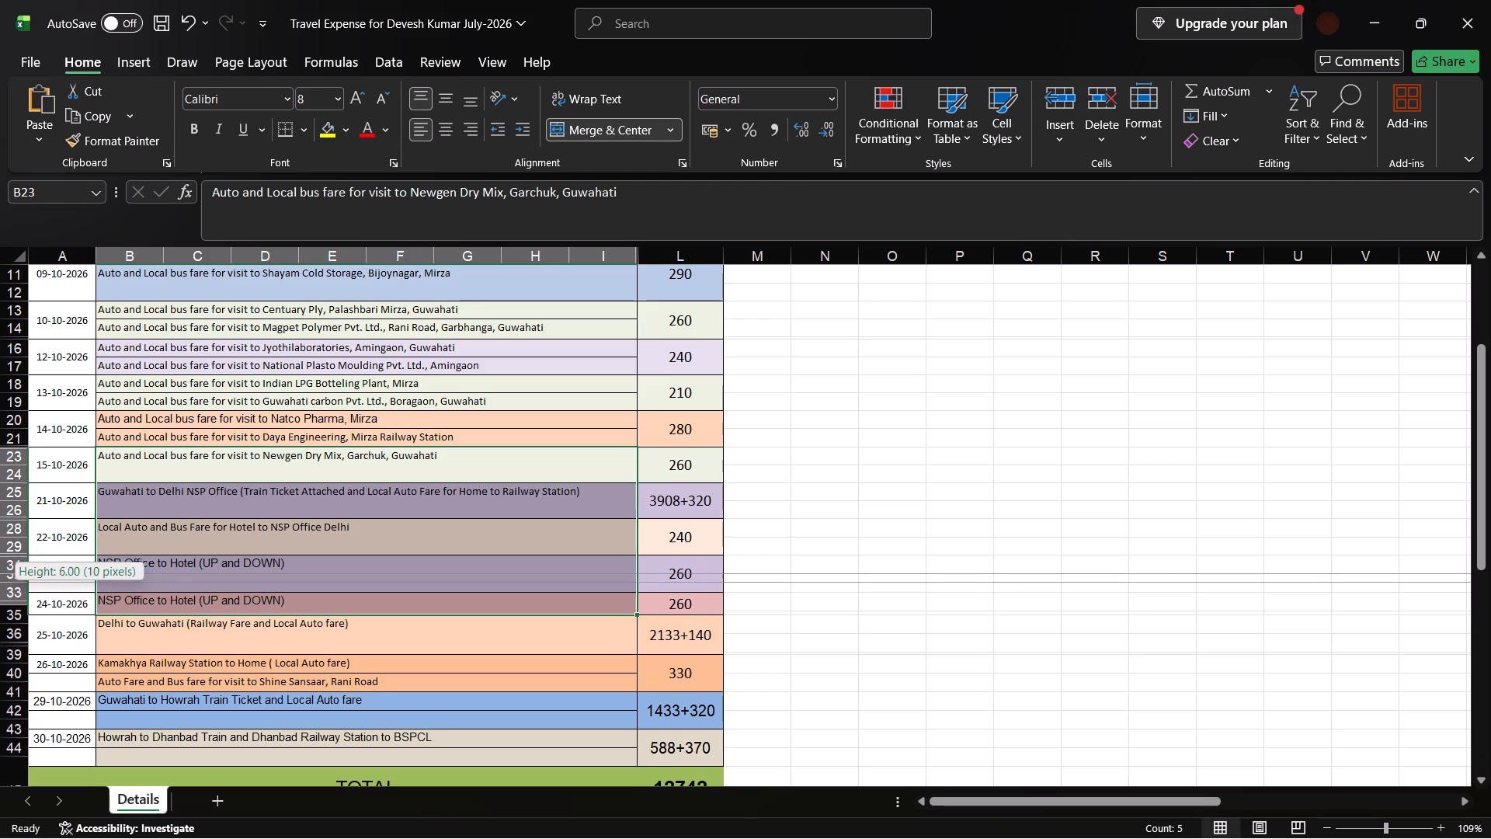
drag(18, 581, 21, 578)
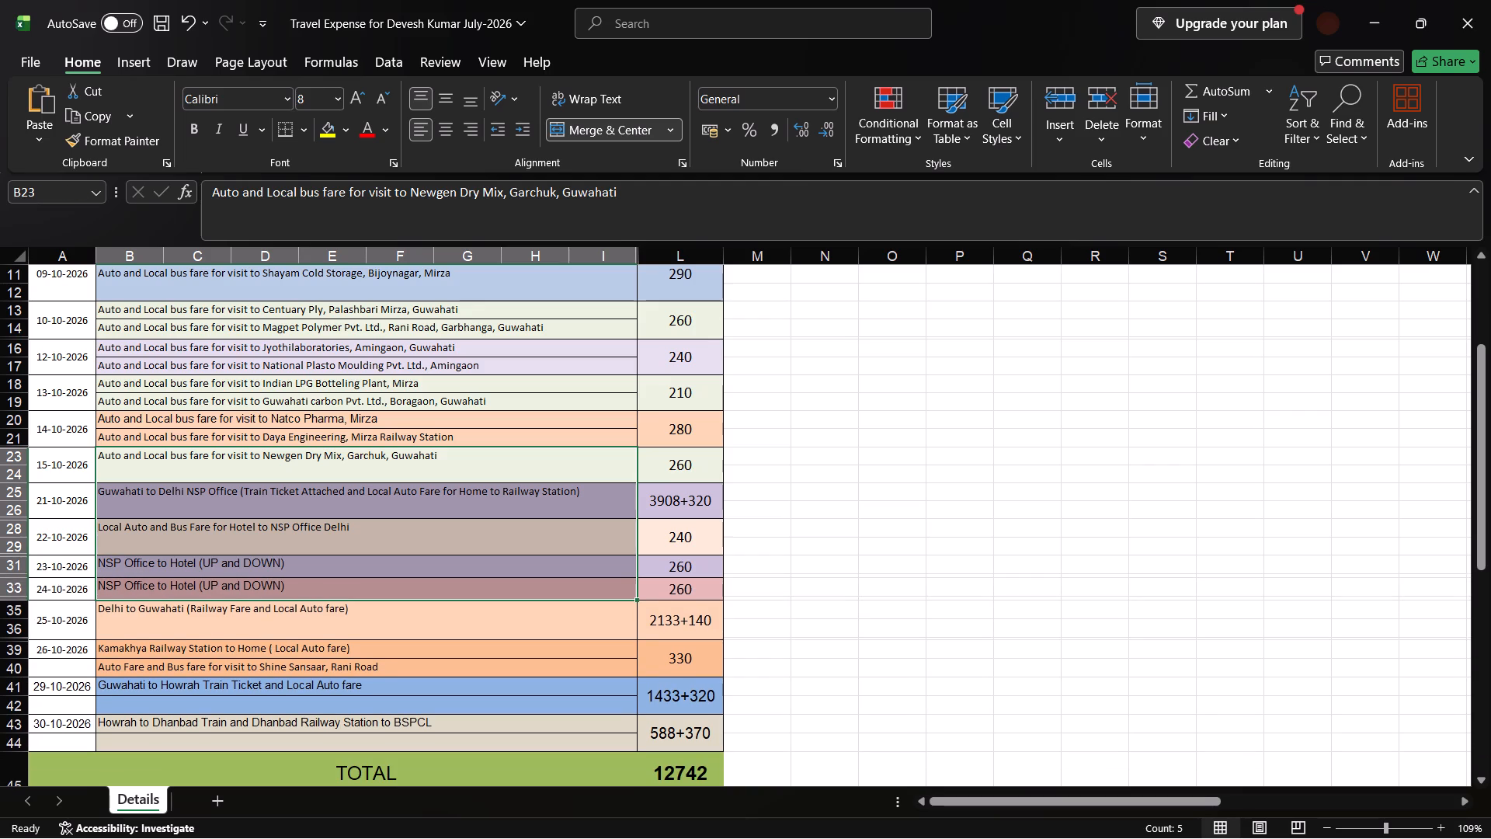
drag(23, 552, 26, 538)
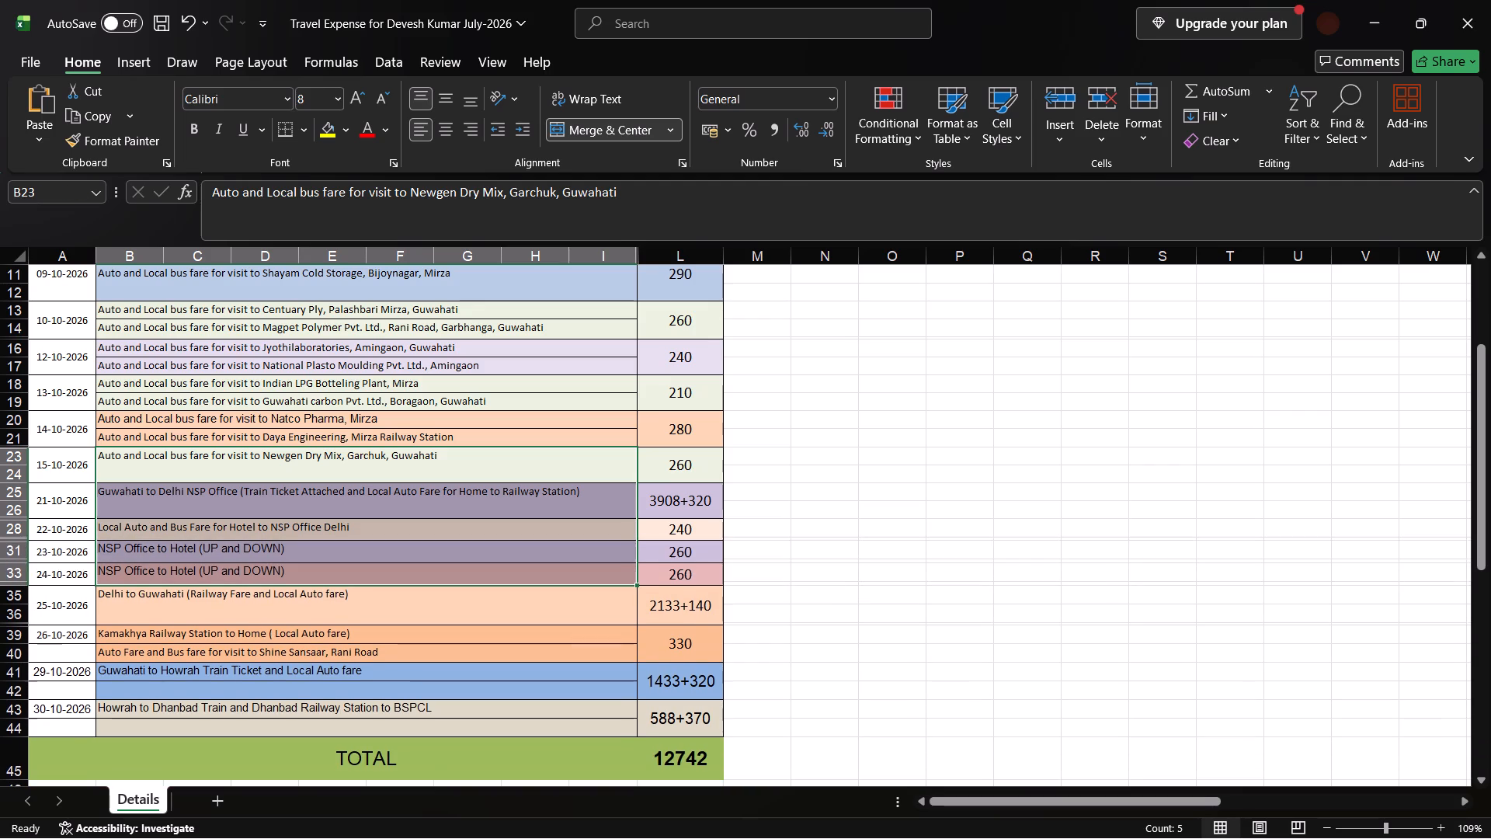
drag(19, 521, 23, 507)
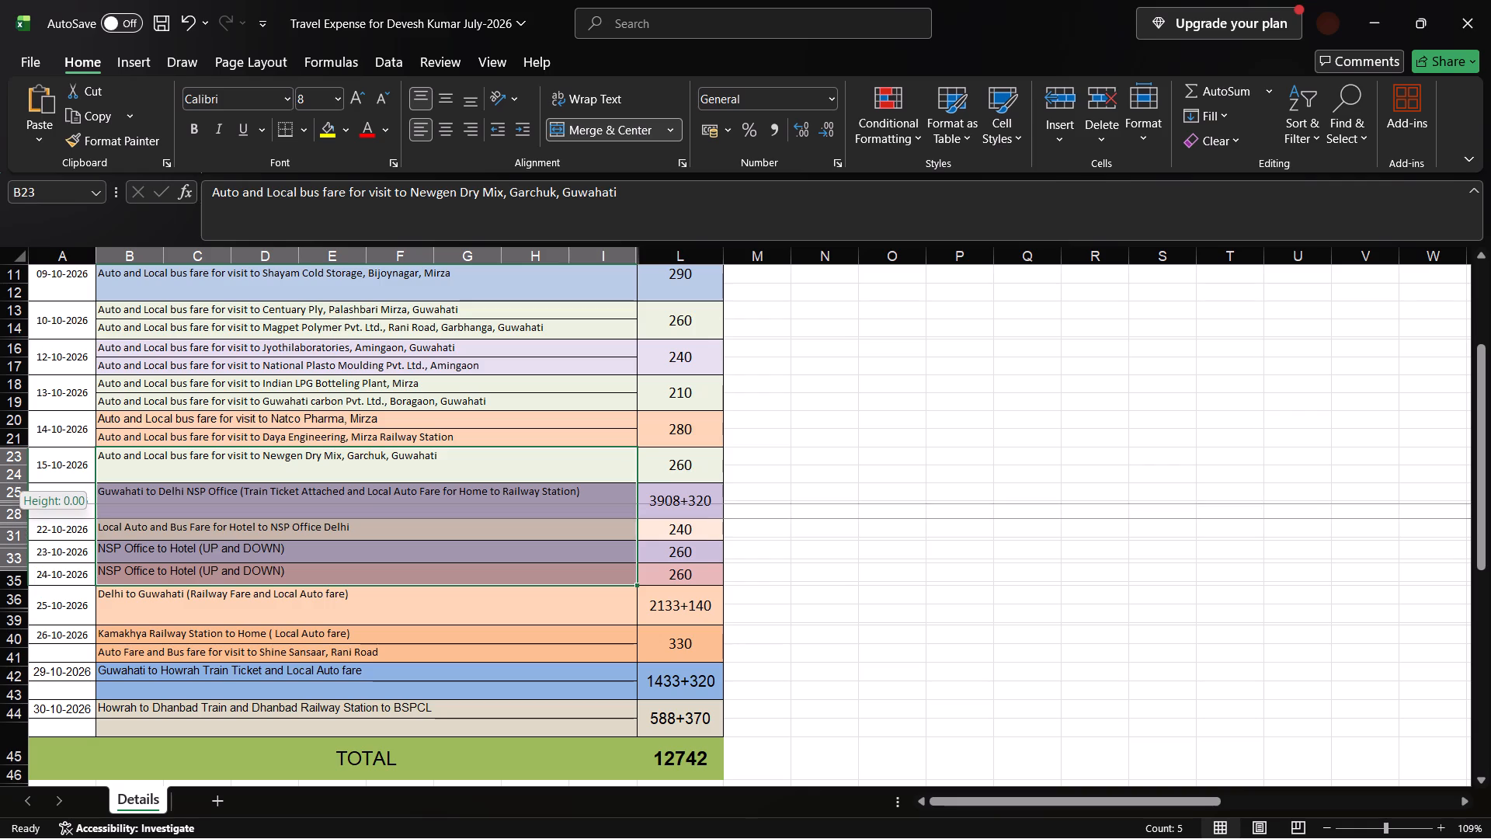
drag(23, 507, 25, 506)
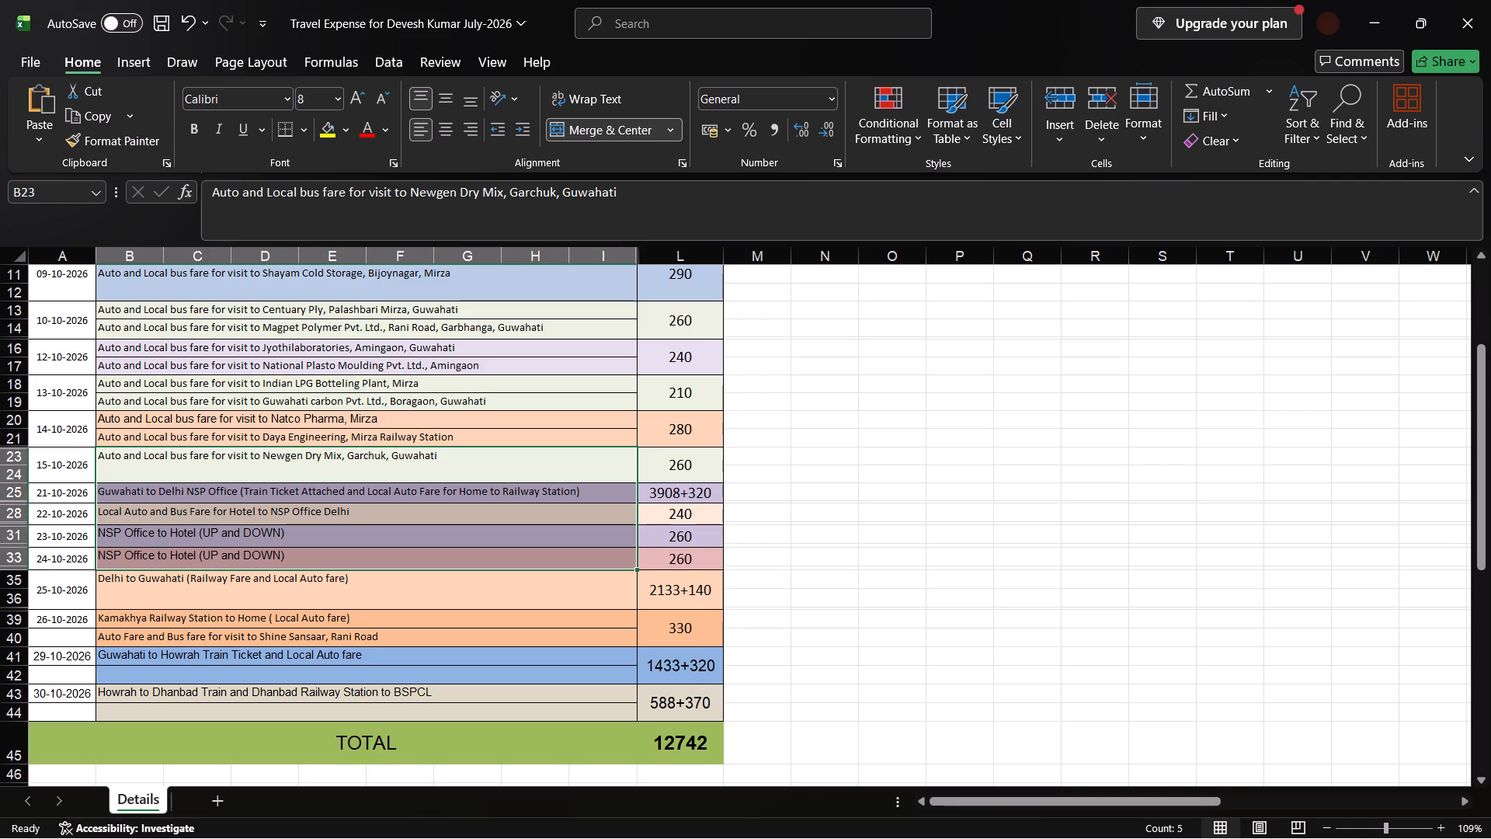
drag(19, 482, 24, 465)
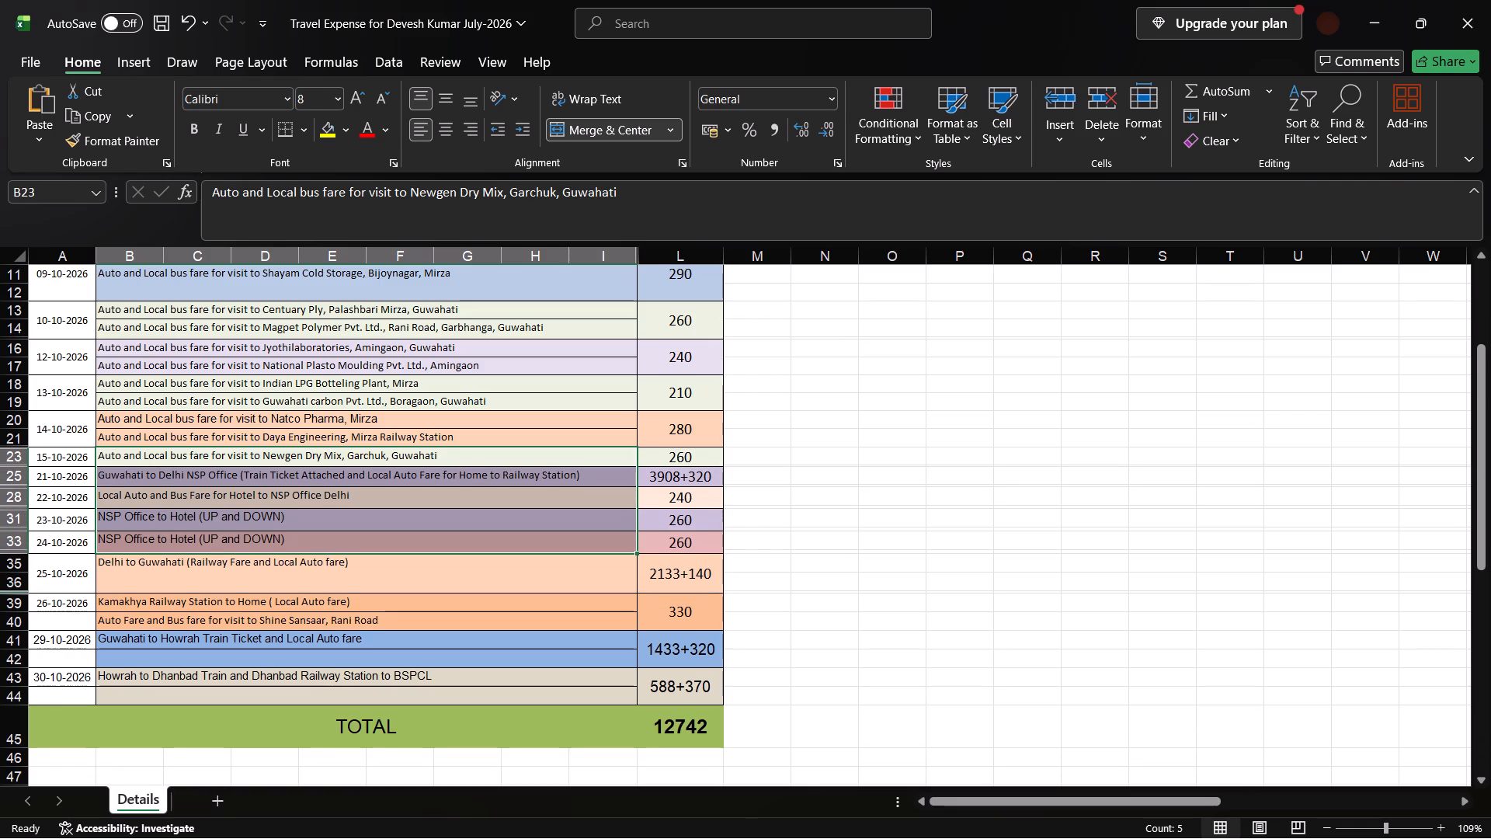
drag(17, 596, 19, 579)
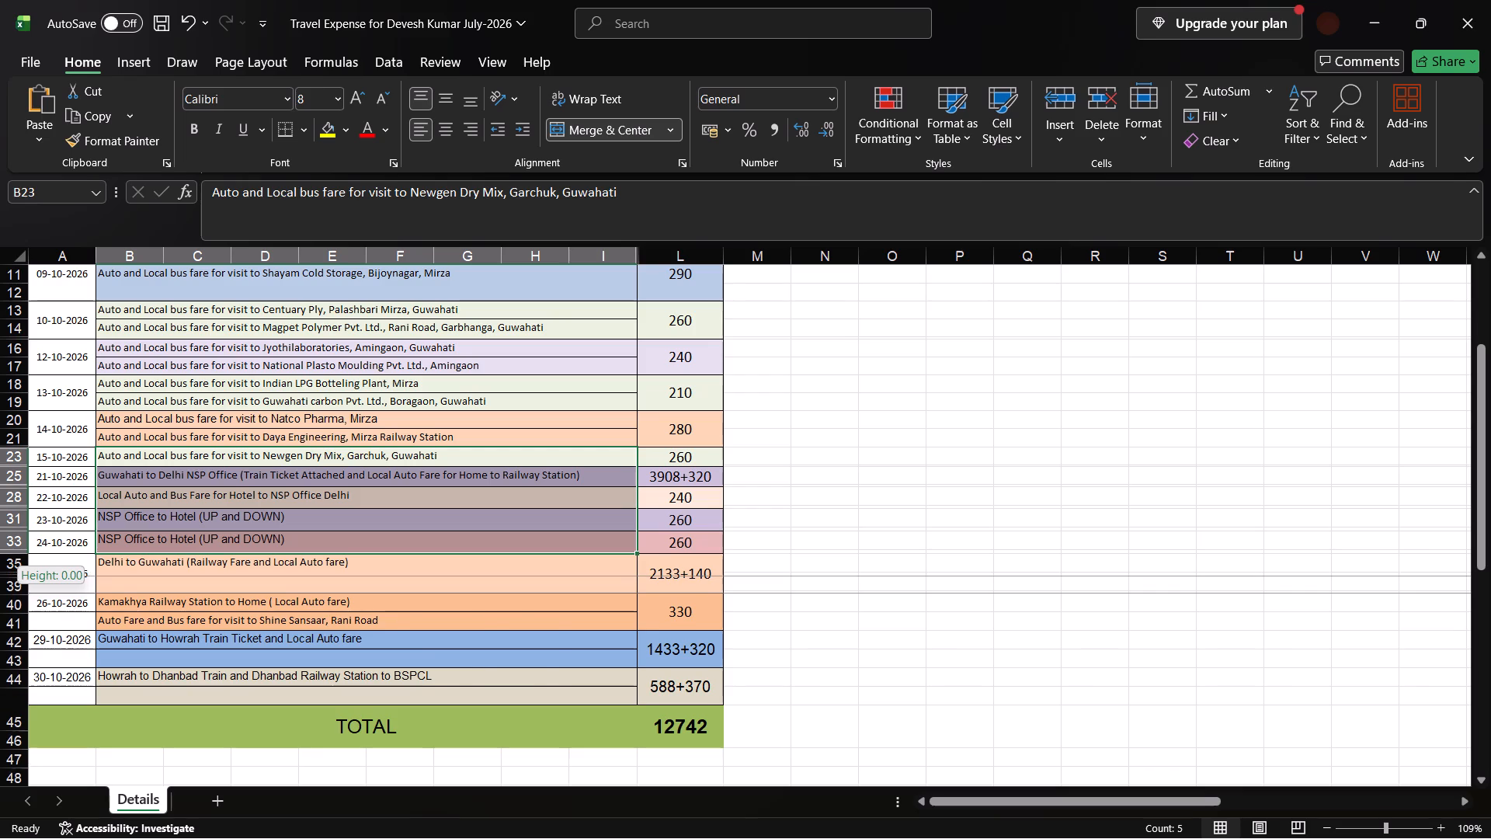
drag(19, 579, 19, 580)
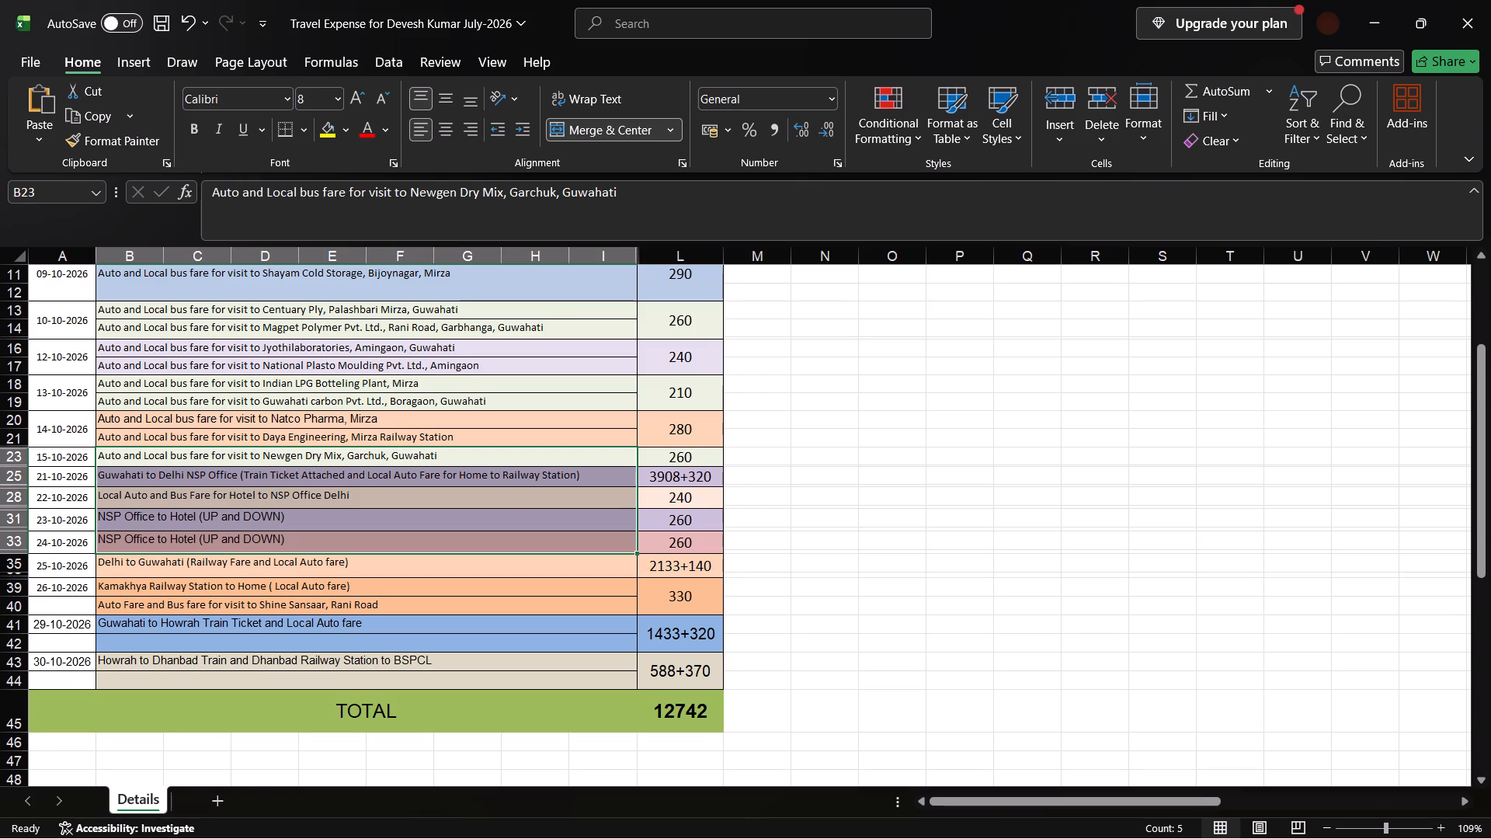
Merge and center the description cells in rows 43–44 for 30-10-2026 and rows 41–42 for 29-10-2026 as separate blocks.
drag(305, 664, 321, 683)
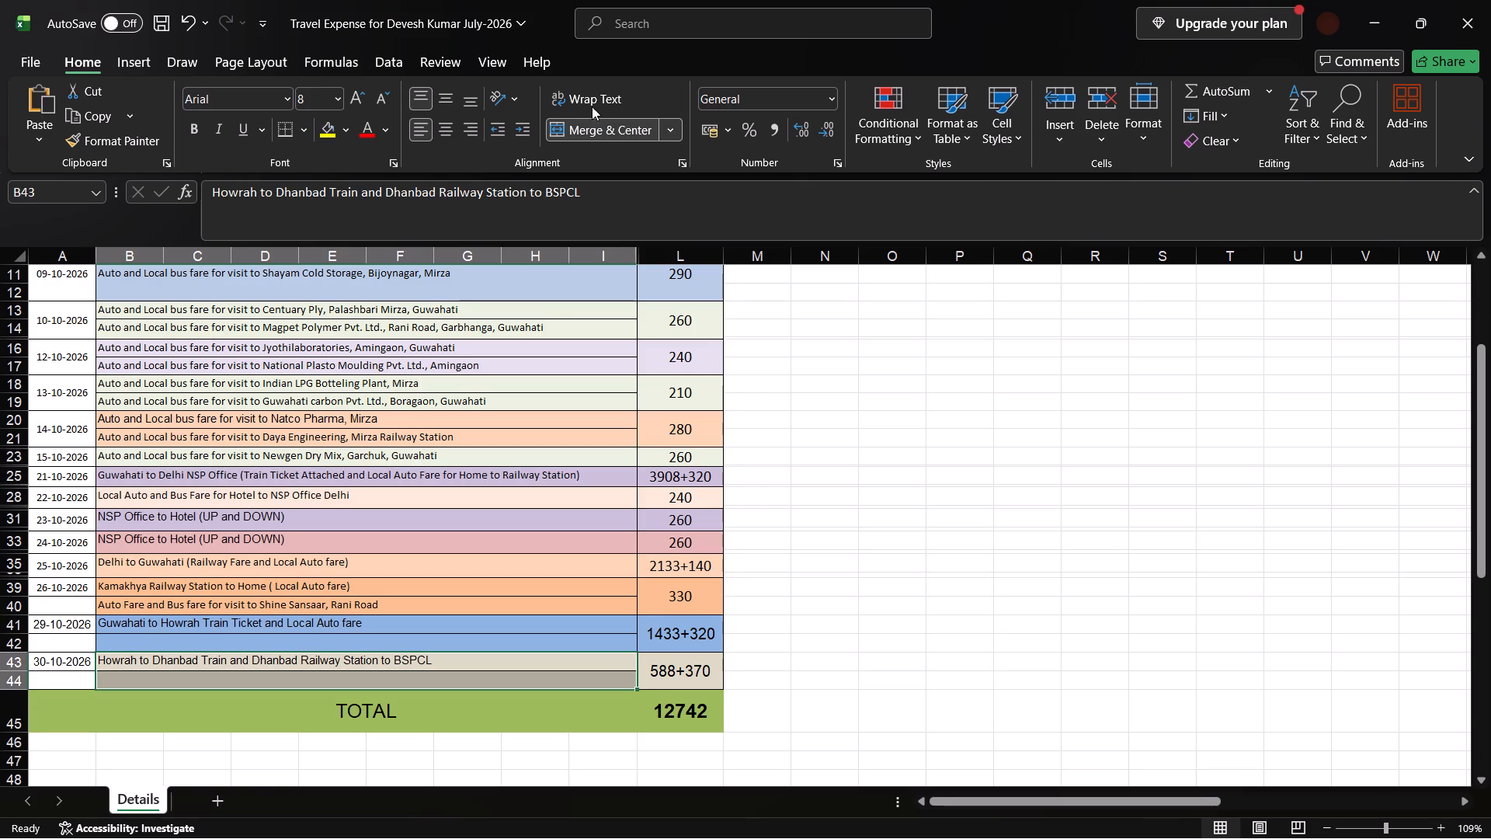
click(606, 136)
click(606, 136)
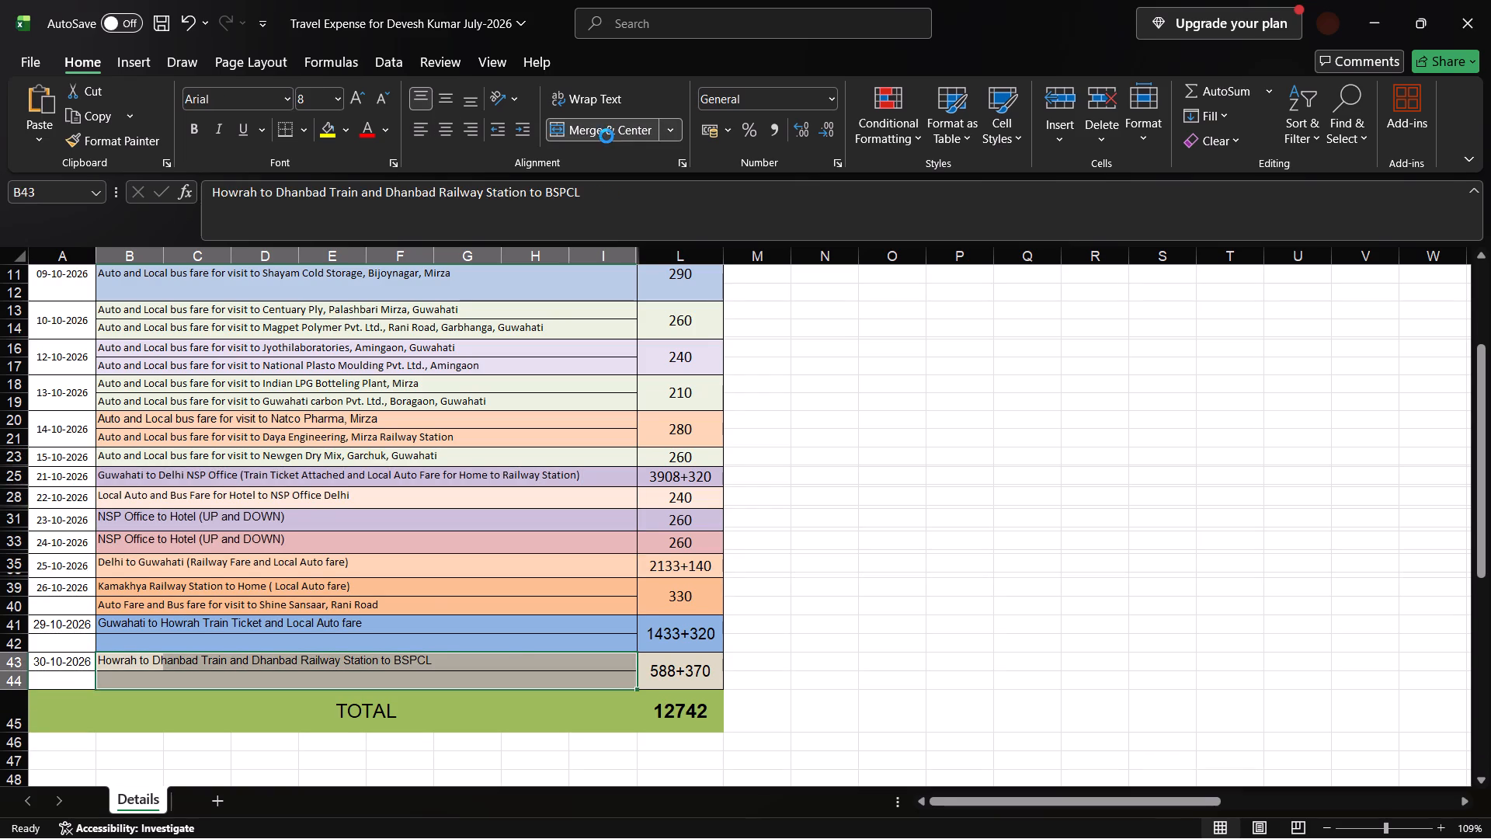
drag(298, 625, 298, 634)
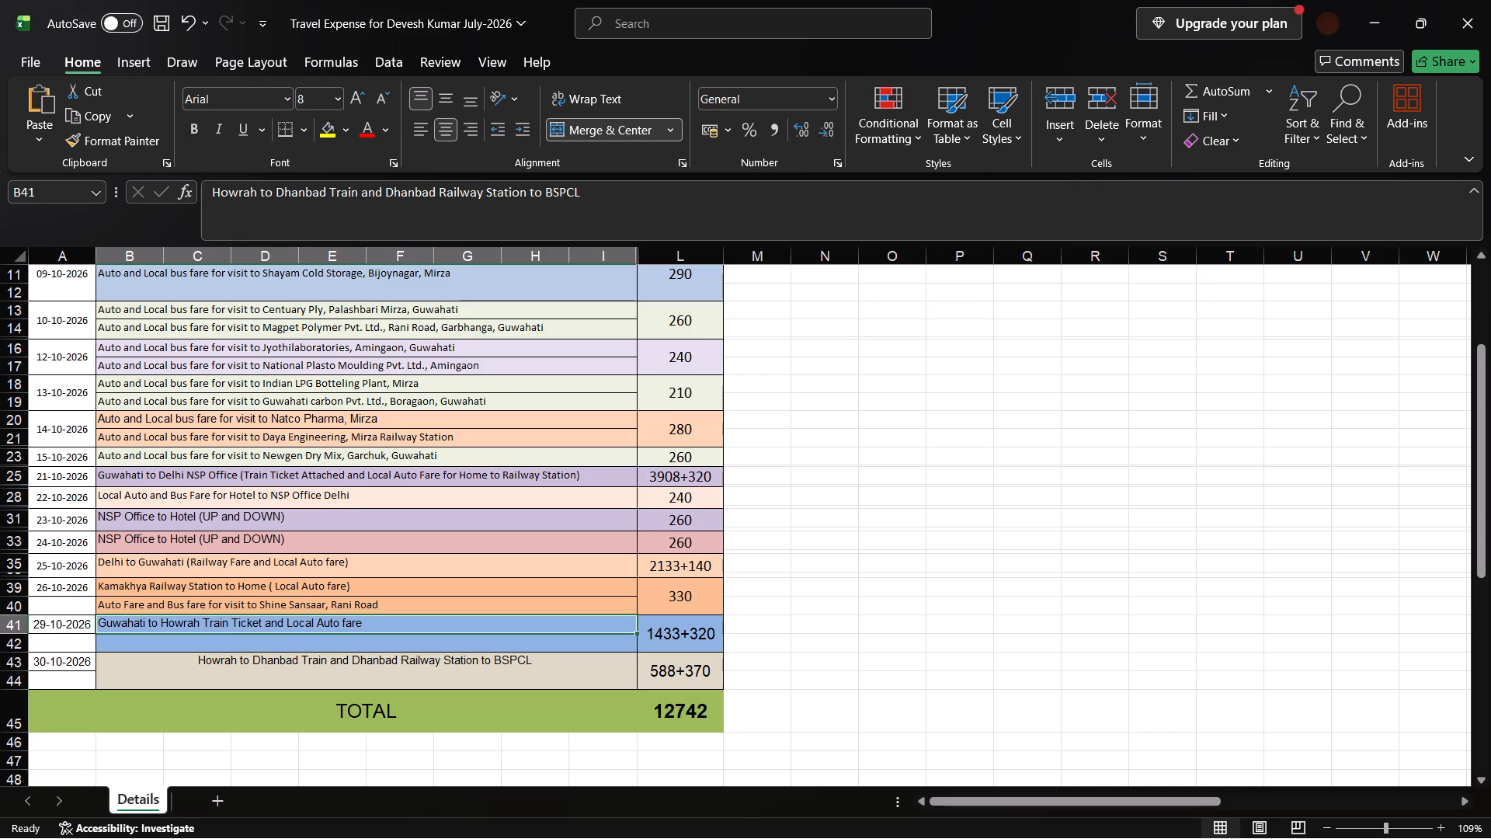
drag(298, 634, 298, 639)
click(585, 130)
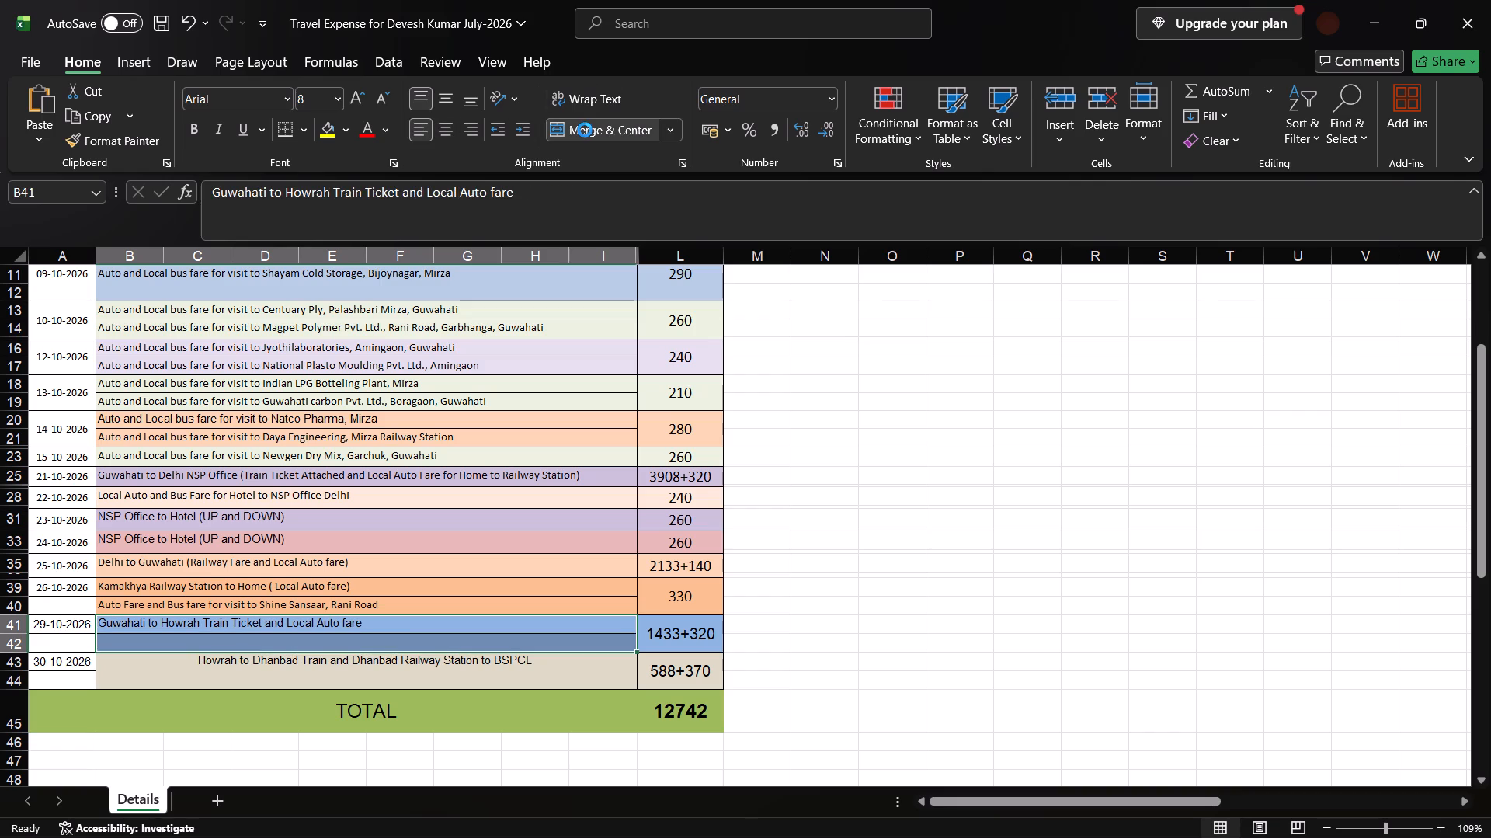
click(585, 130)
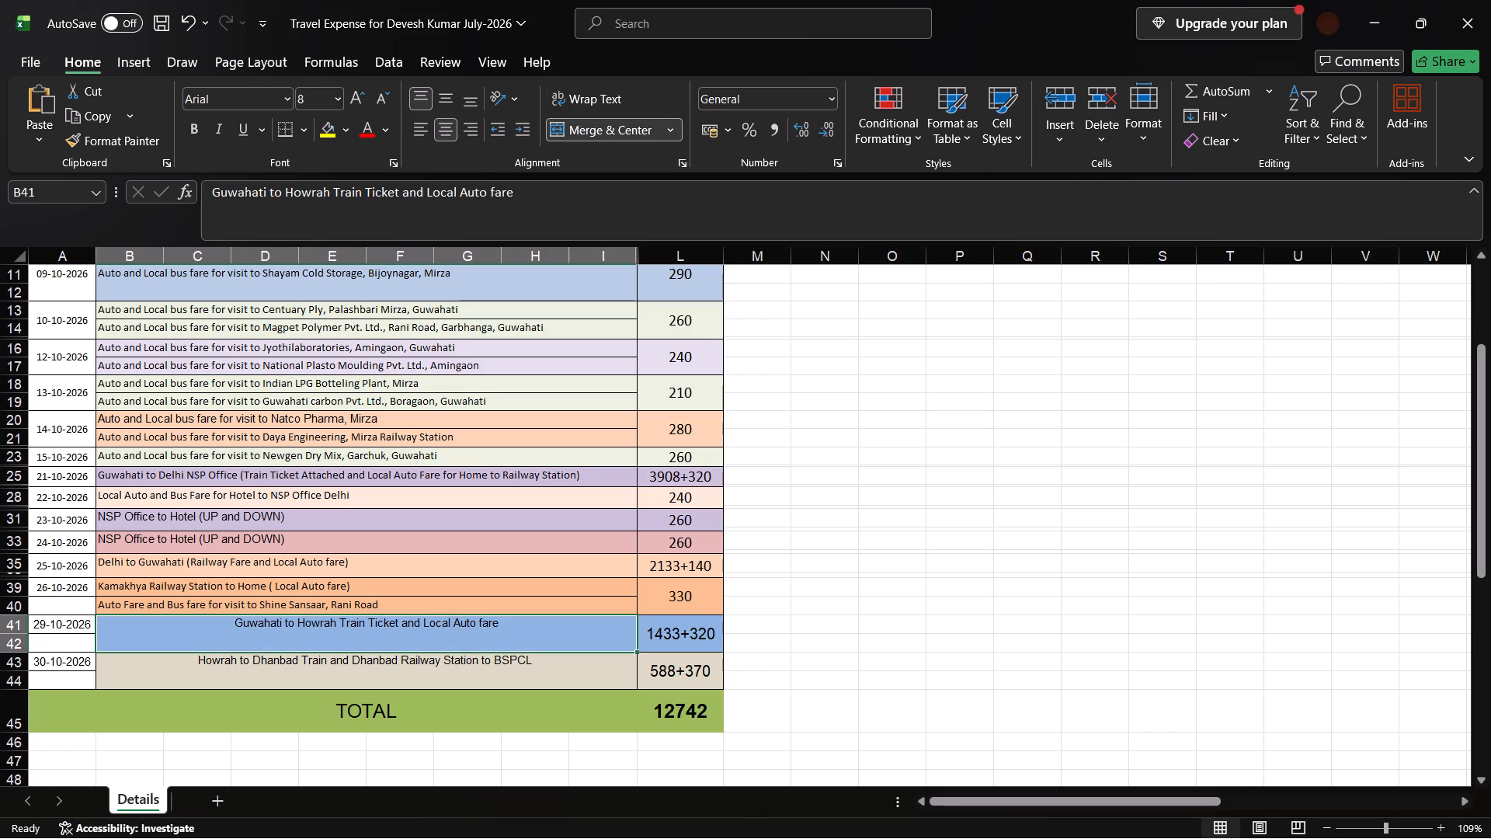
Left-align the merged descriptions in rows 41–44 for 29-10-2026 and 30-10-2026.
drag(301, 675, 291, 653)
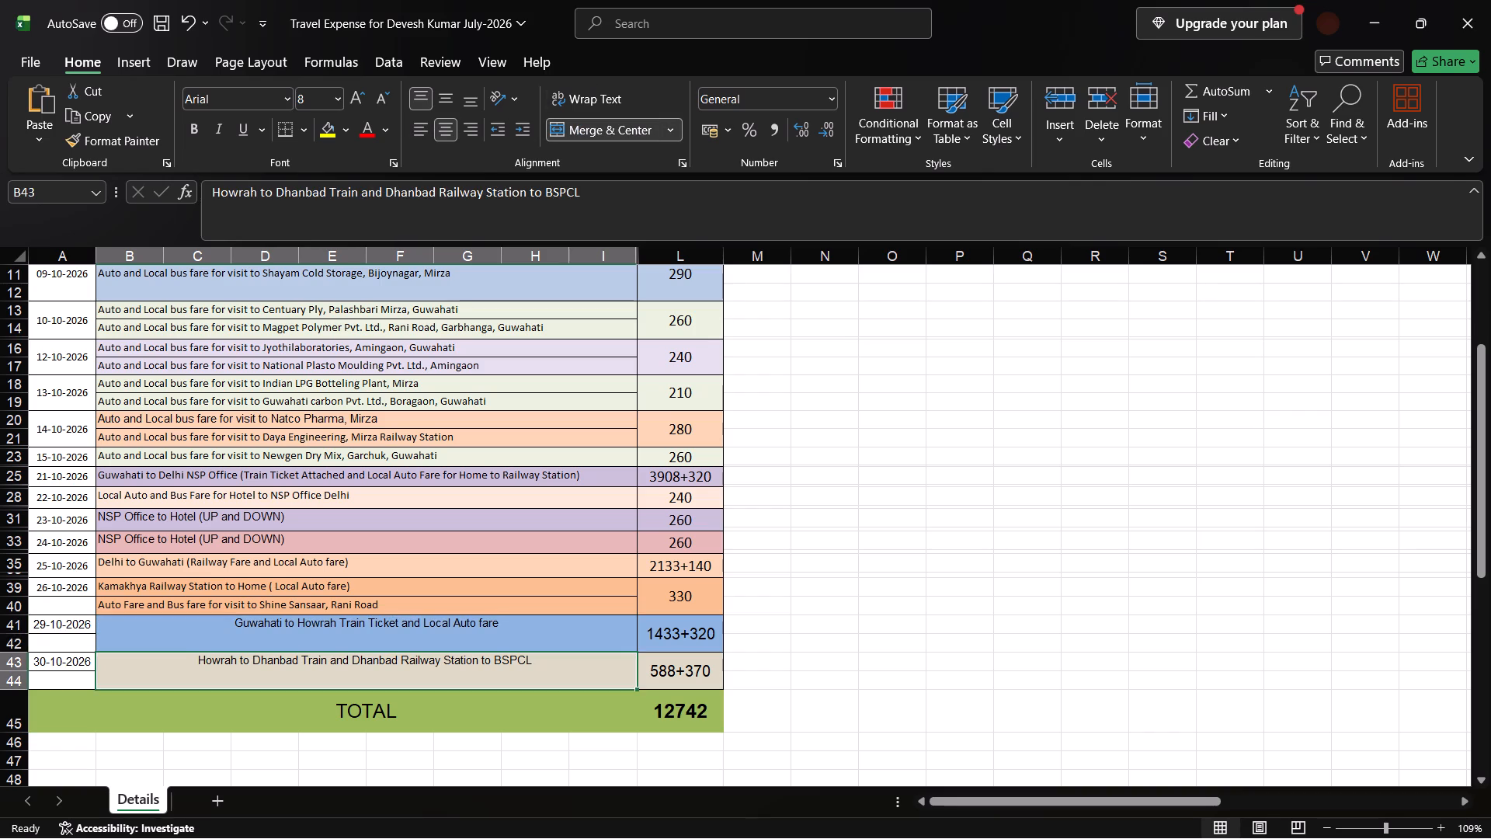
drag(291, 653, 291, 642)
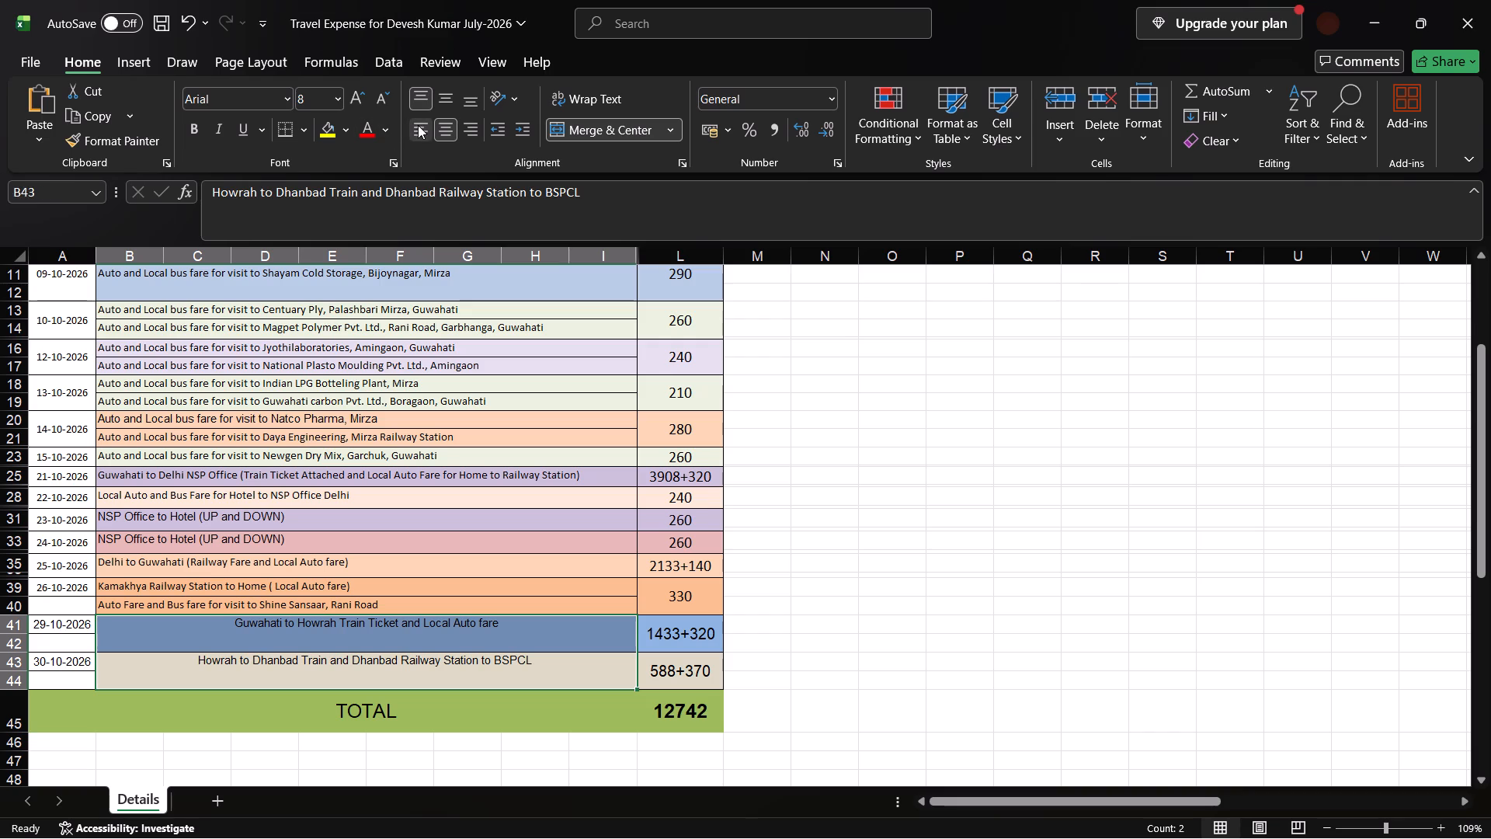
click(422, 129)
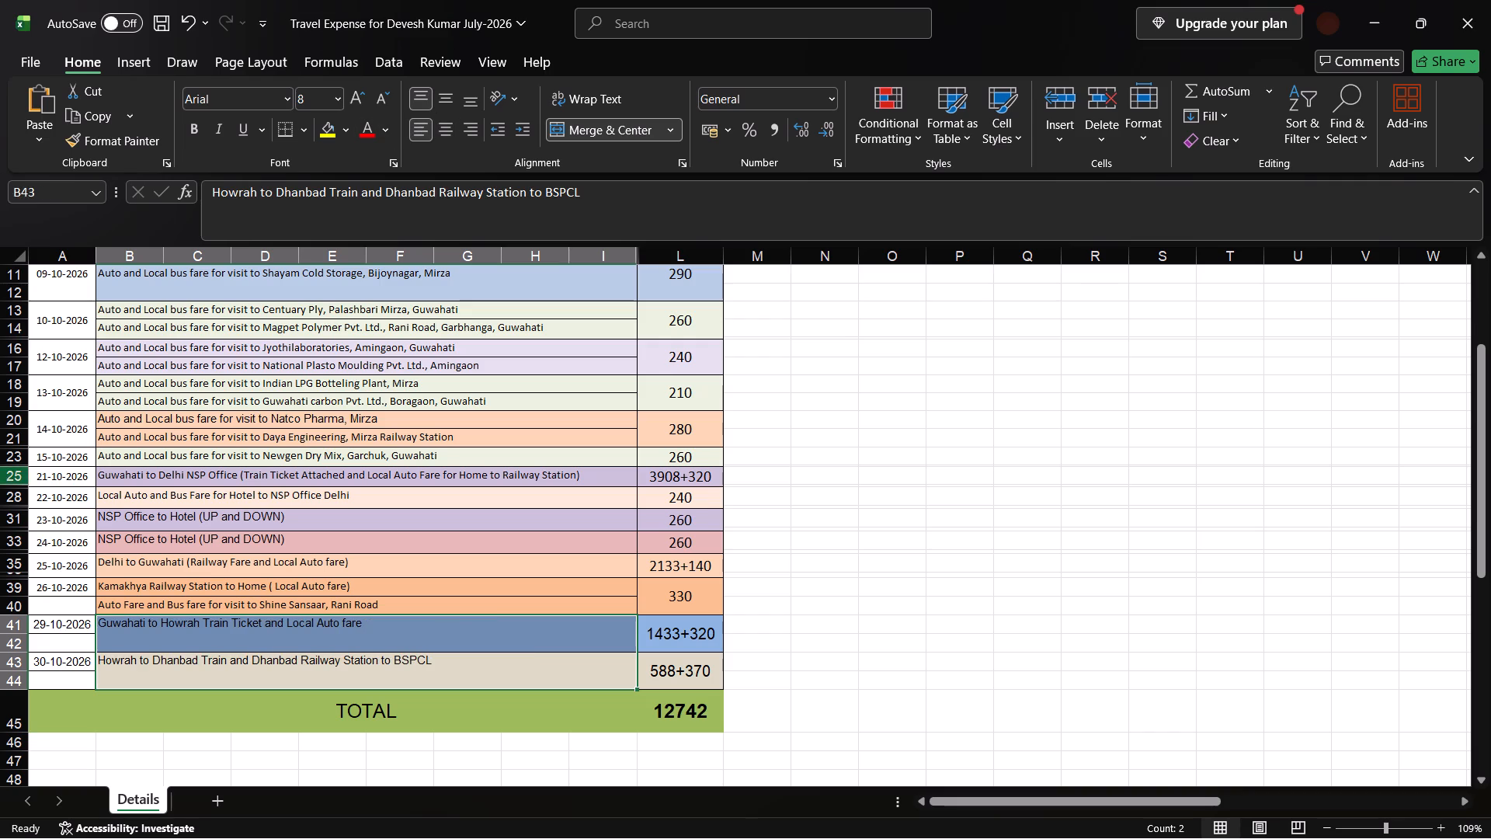
Collapse the spare rows 42 and 44 under the 29-10-2026 and 30-10-2026 entries.
drag(13, 649, 15, 636)
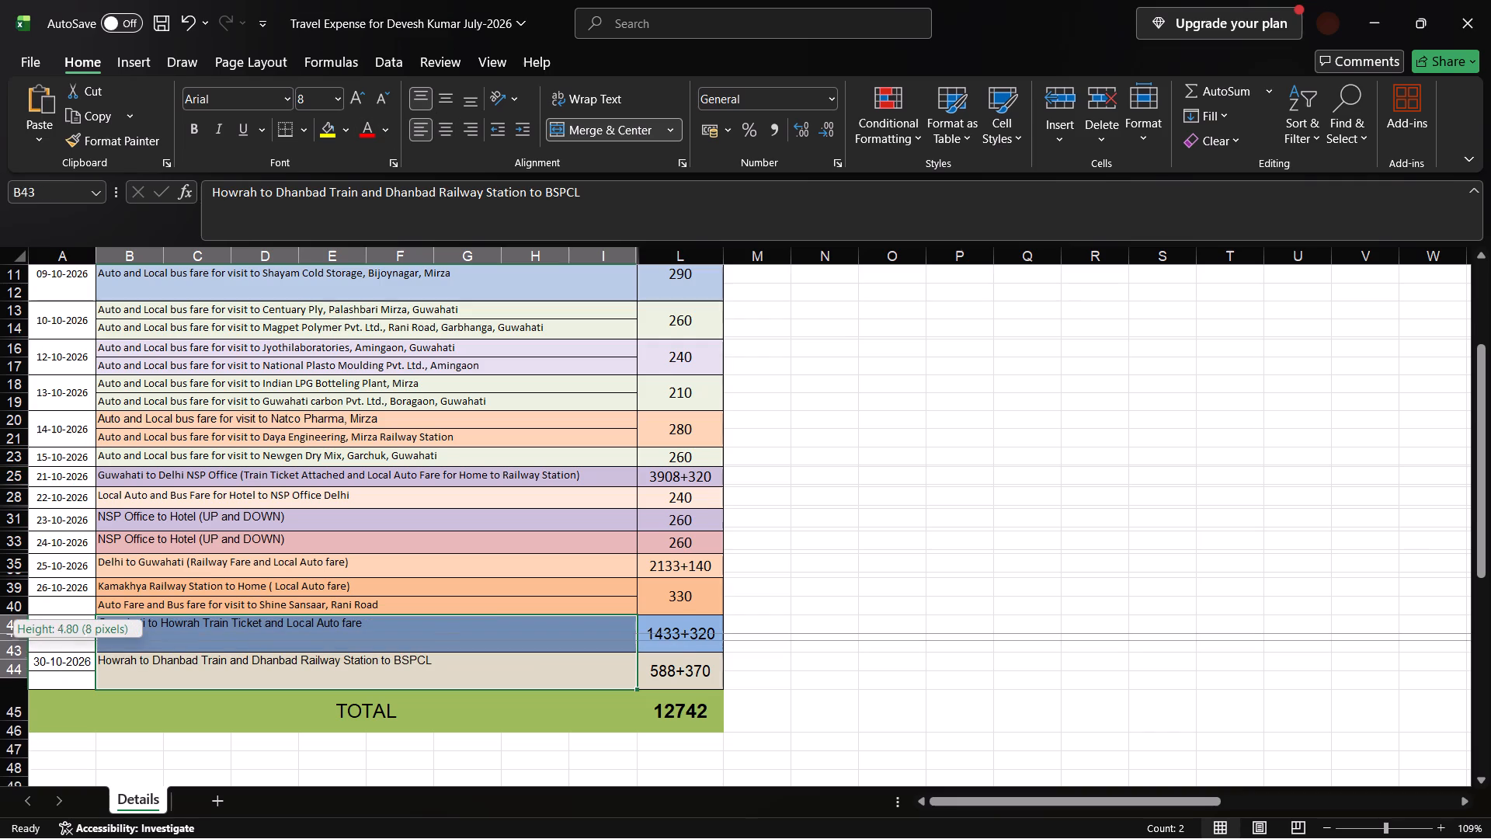
drag(15, 636, 17, 630)
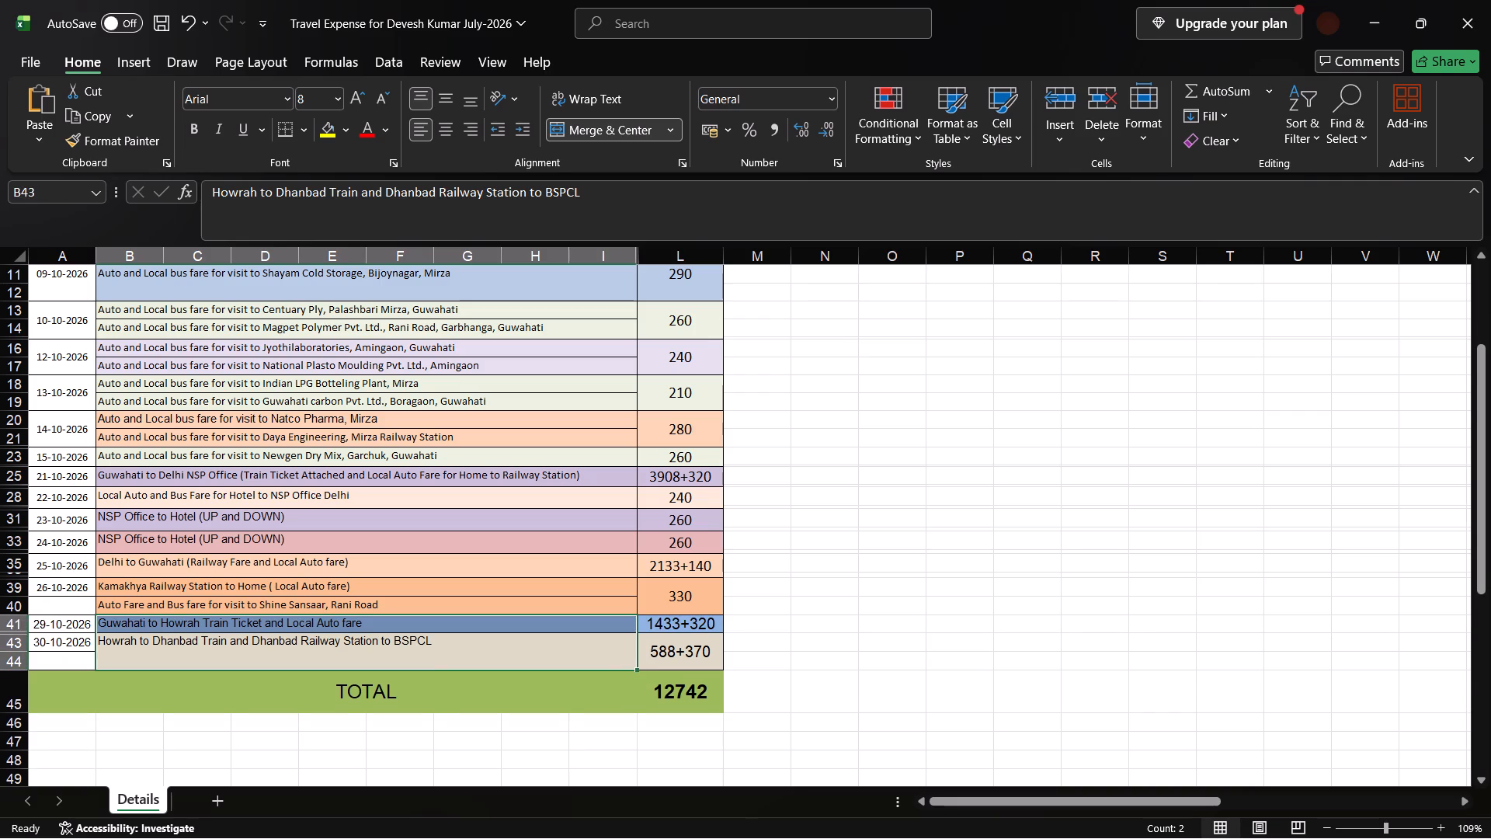
drag(10, 669, 13, 652)
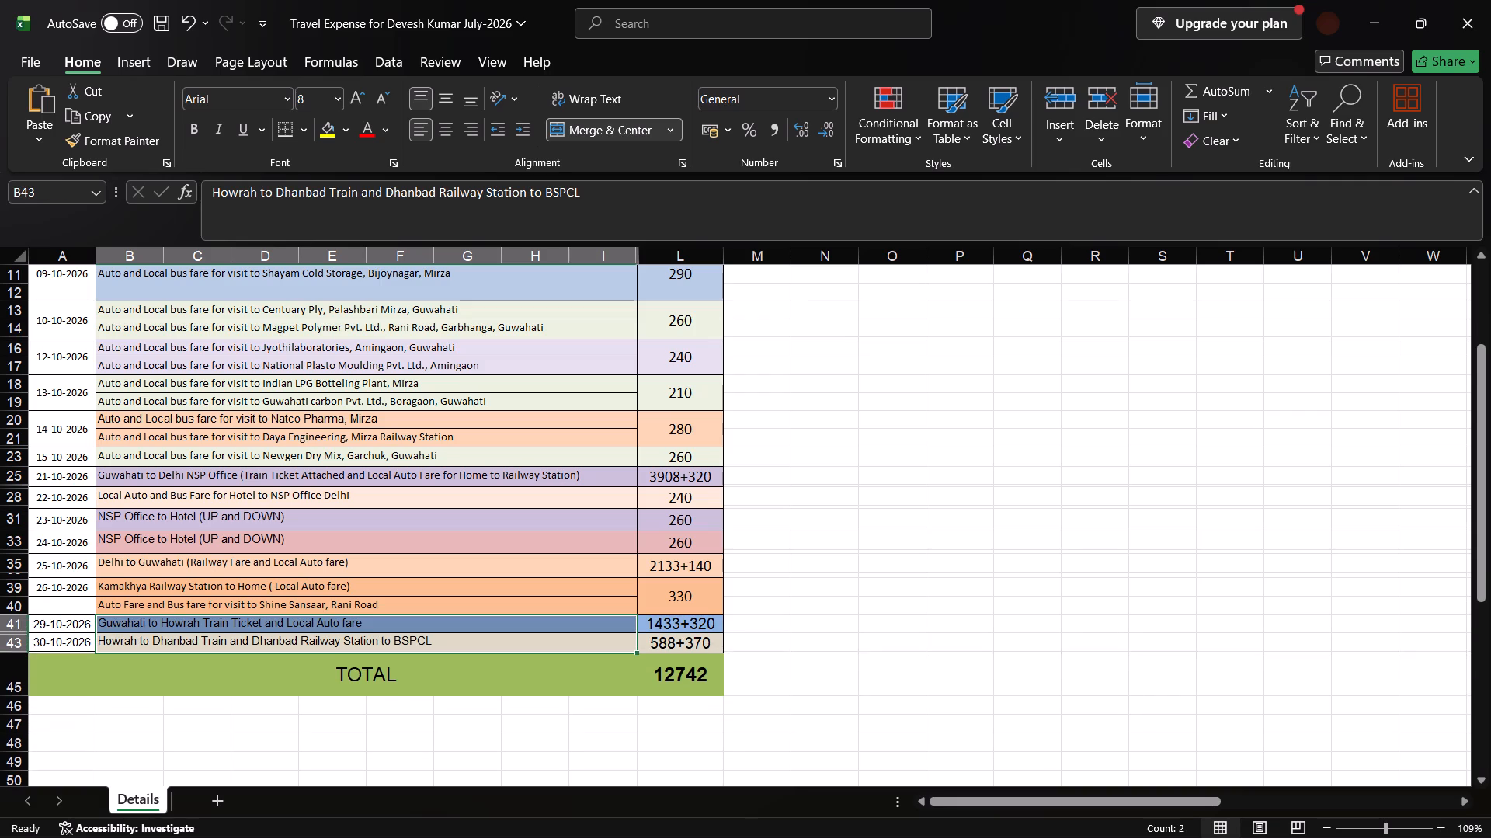
click(847, 629)
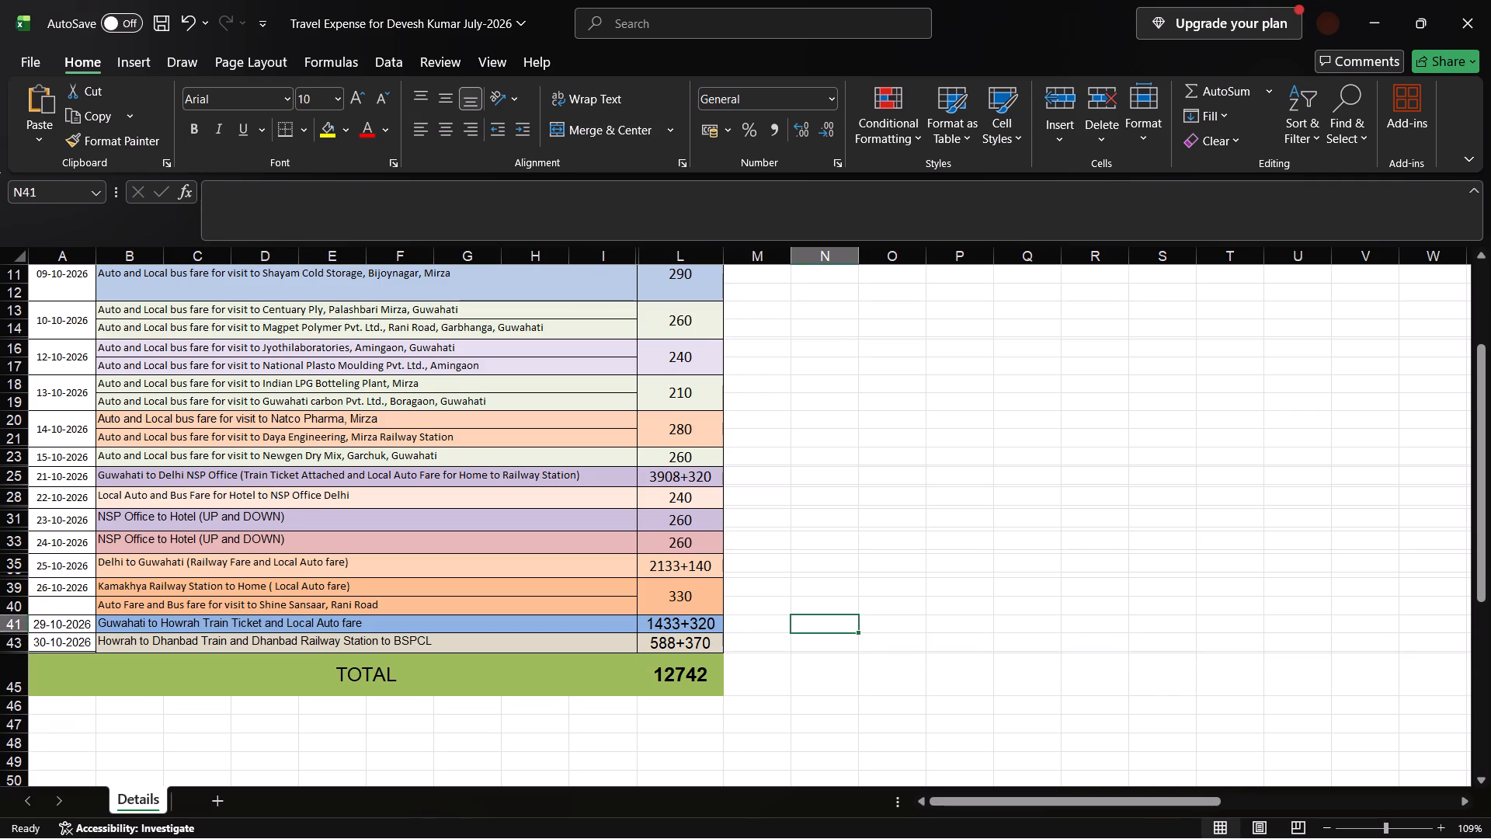
Merge and center the date cells in rows 39–40 for 26-10-2026.
drag(75, 589, 75, 601)
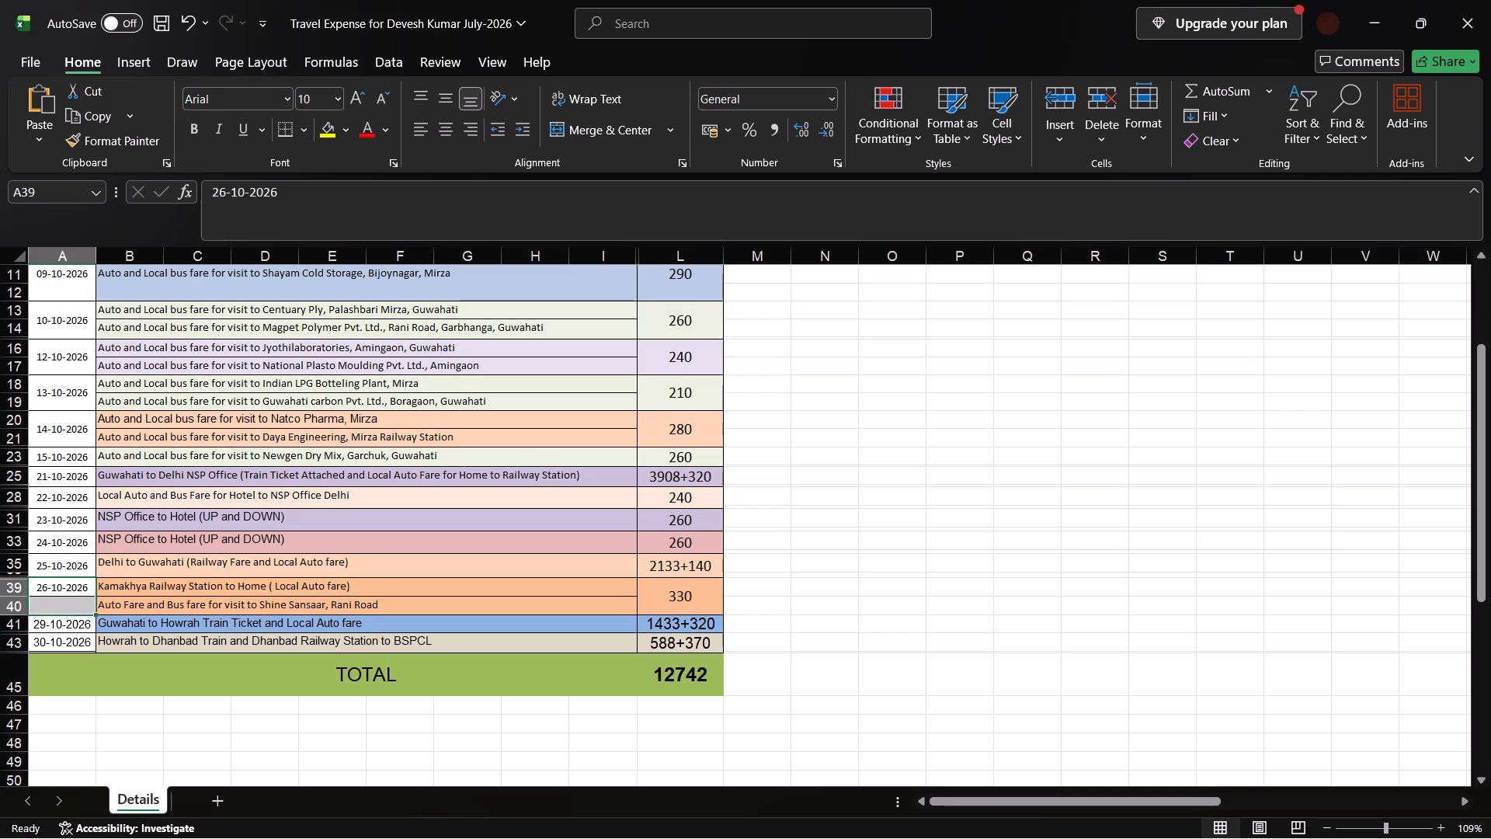
click(567, 127)
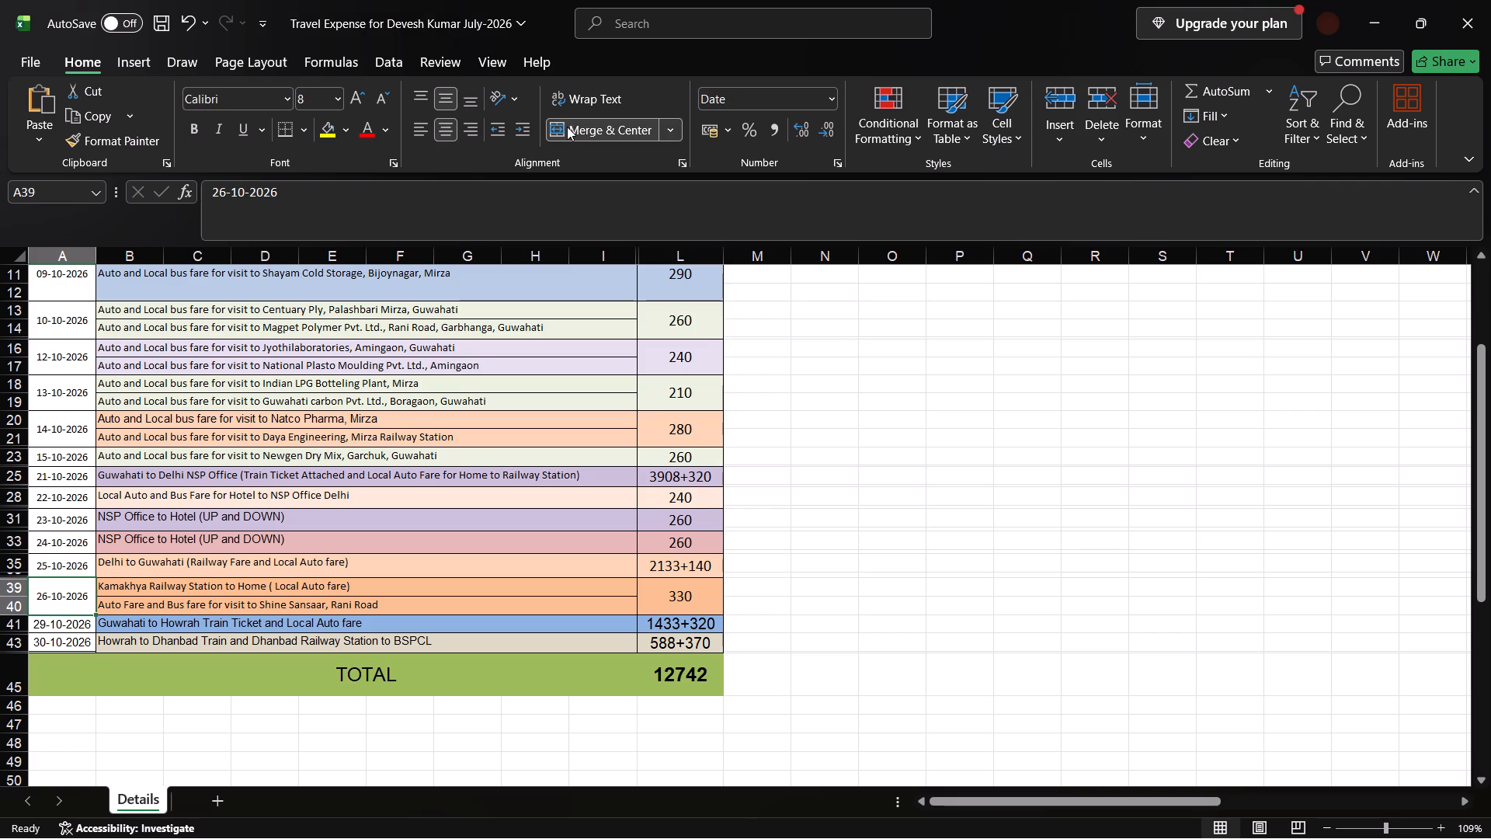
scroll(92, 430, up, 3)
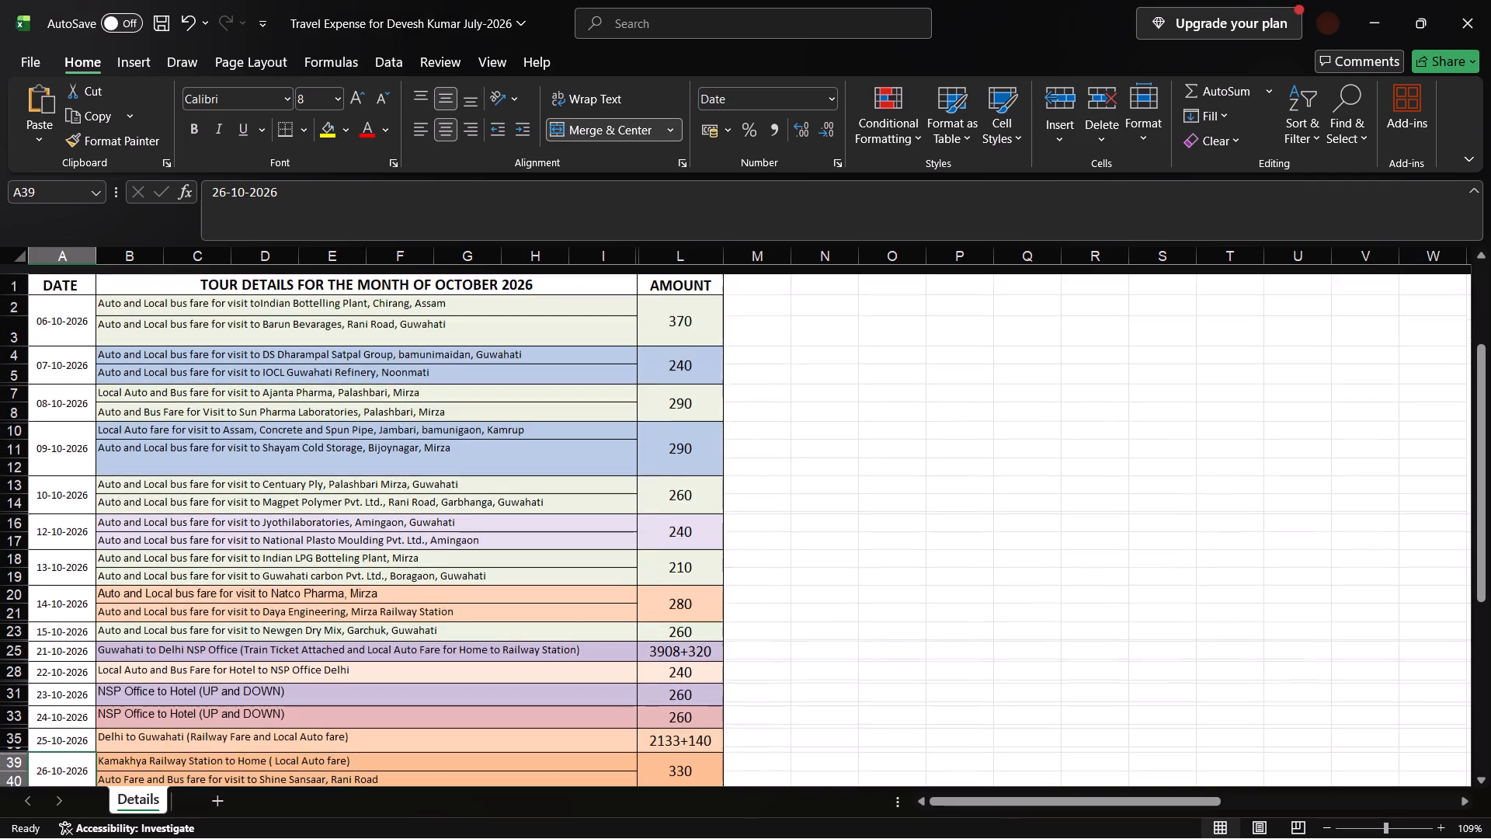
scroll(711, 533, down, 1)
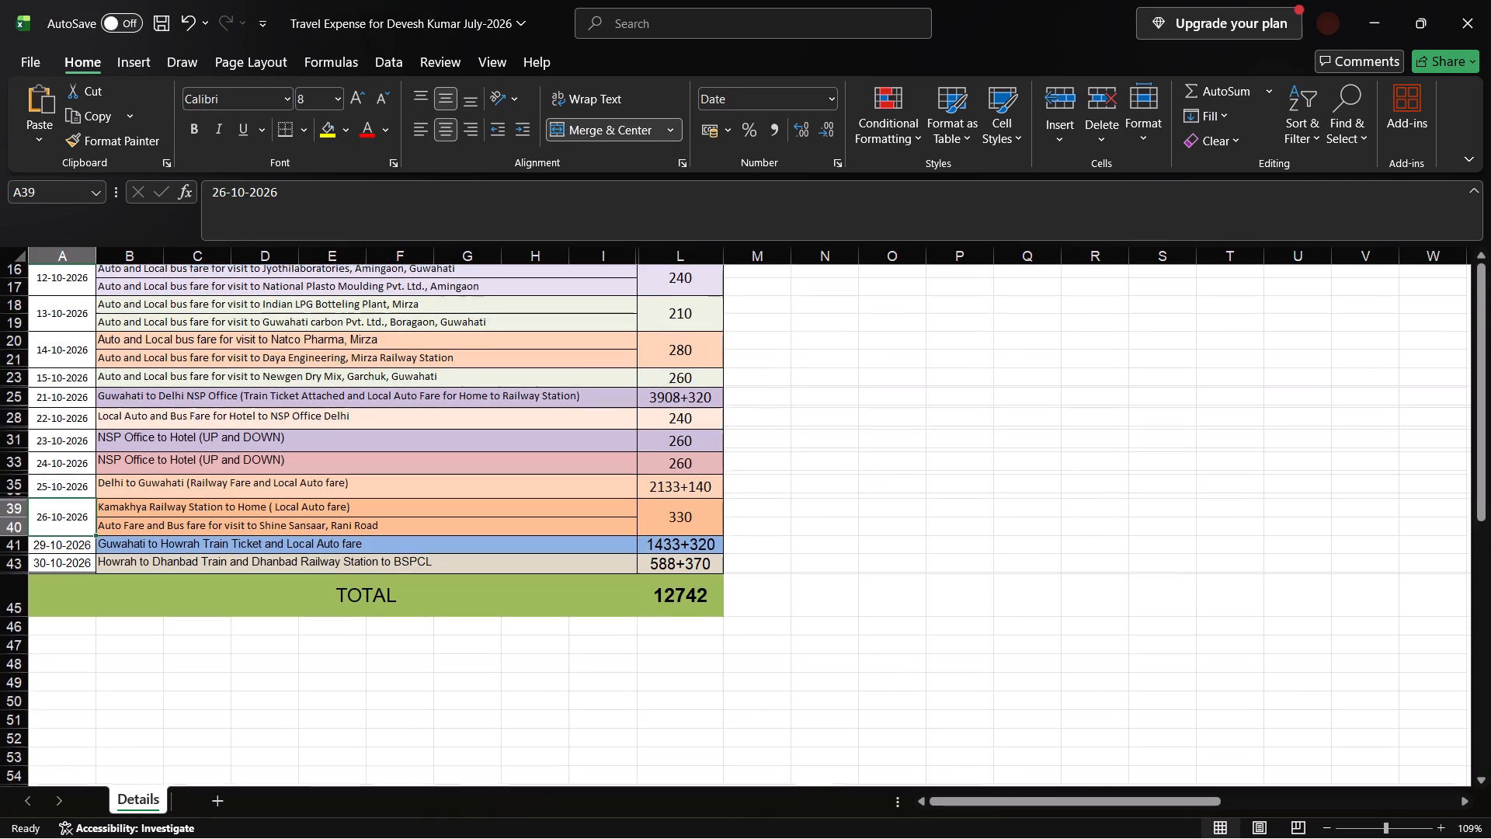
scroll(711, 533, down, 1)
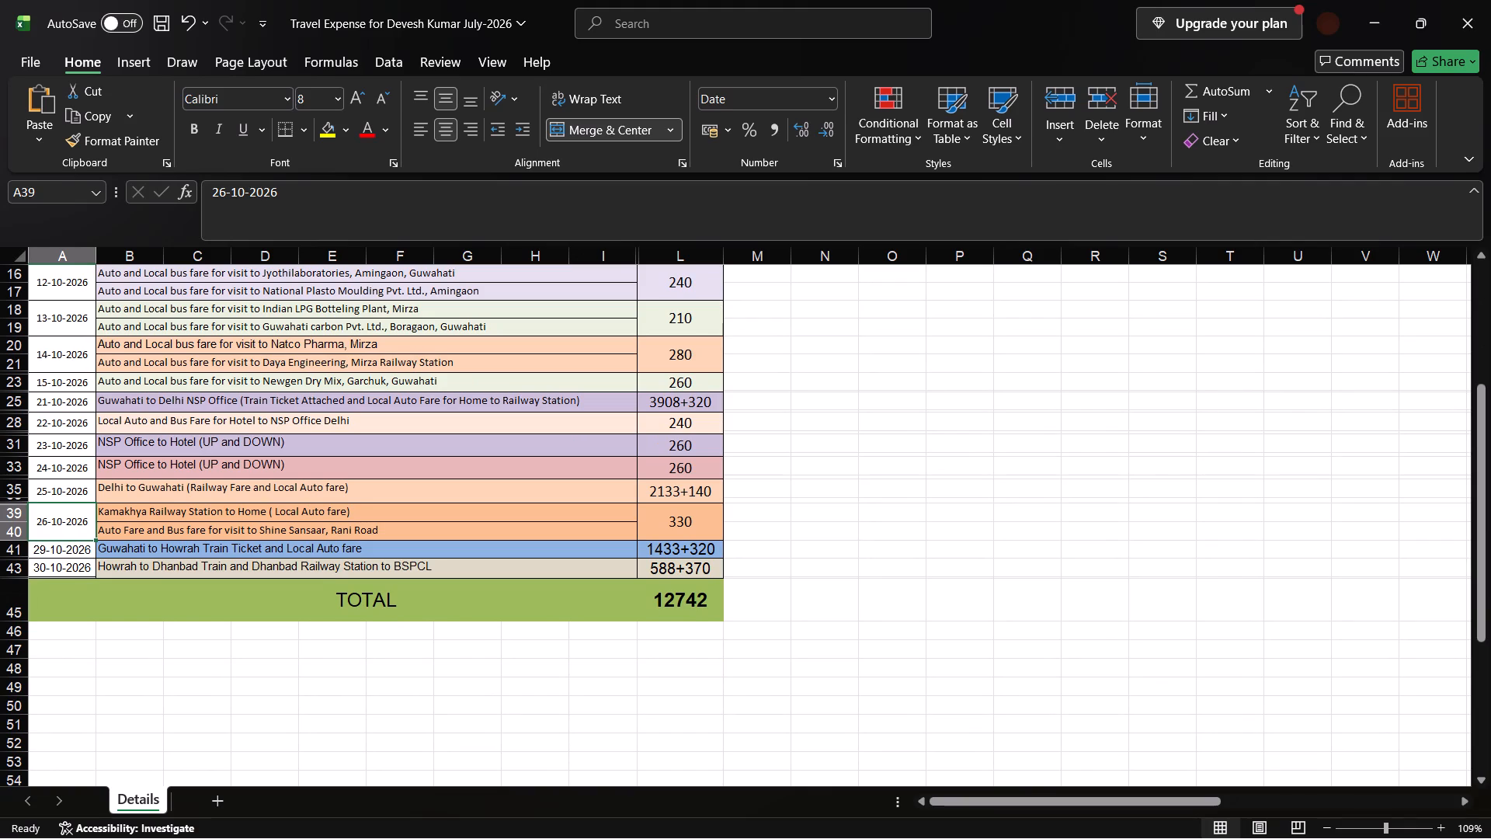
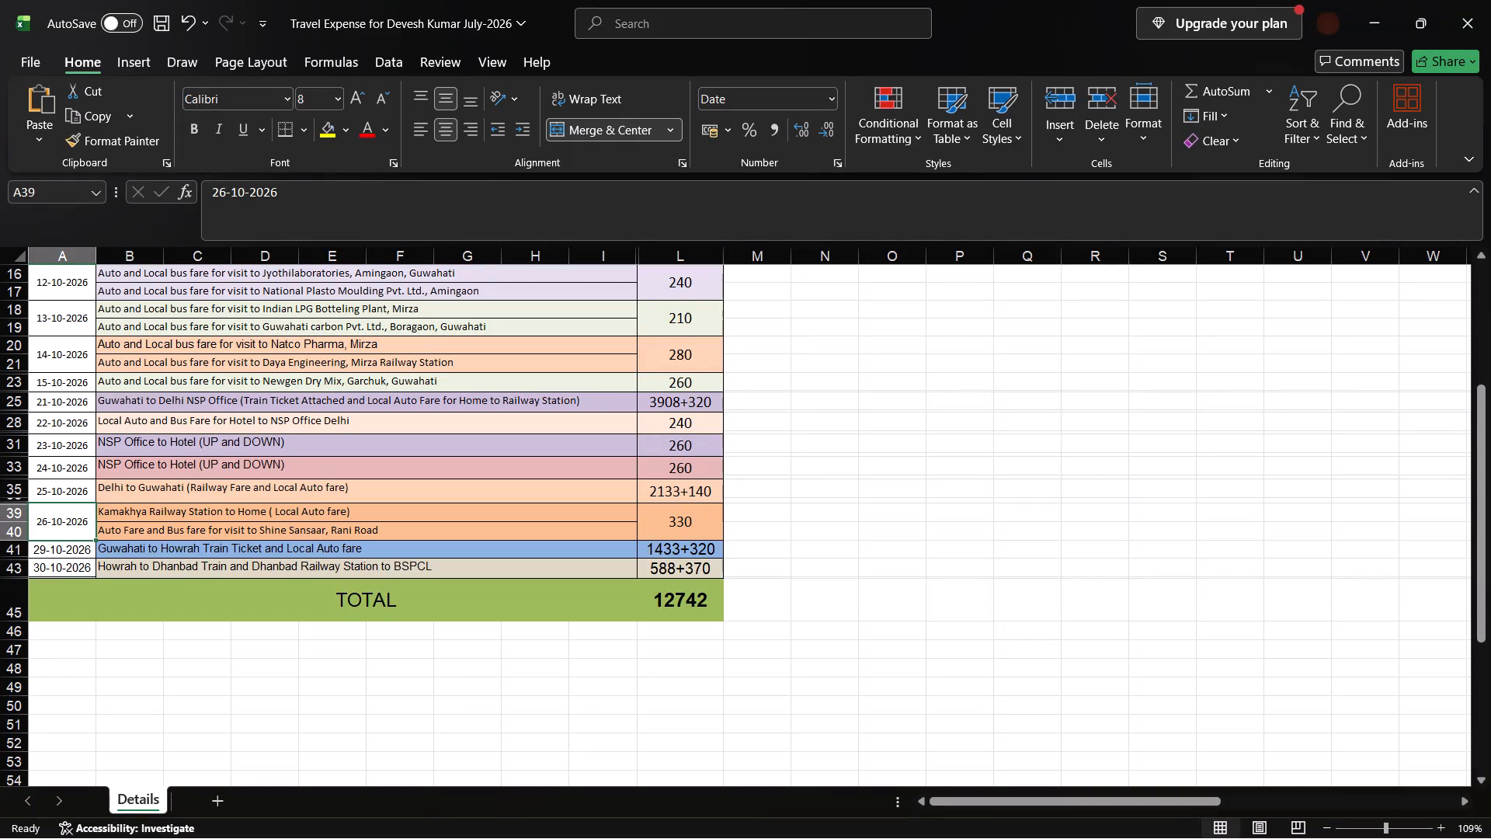
Apply all borders to the TOTAL row cells from column B through L in row 45.
drag(205, 604, 551, 618)
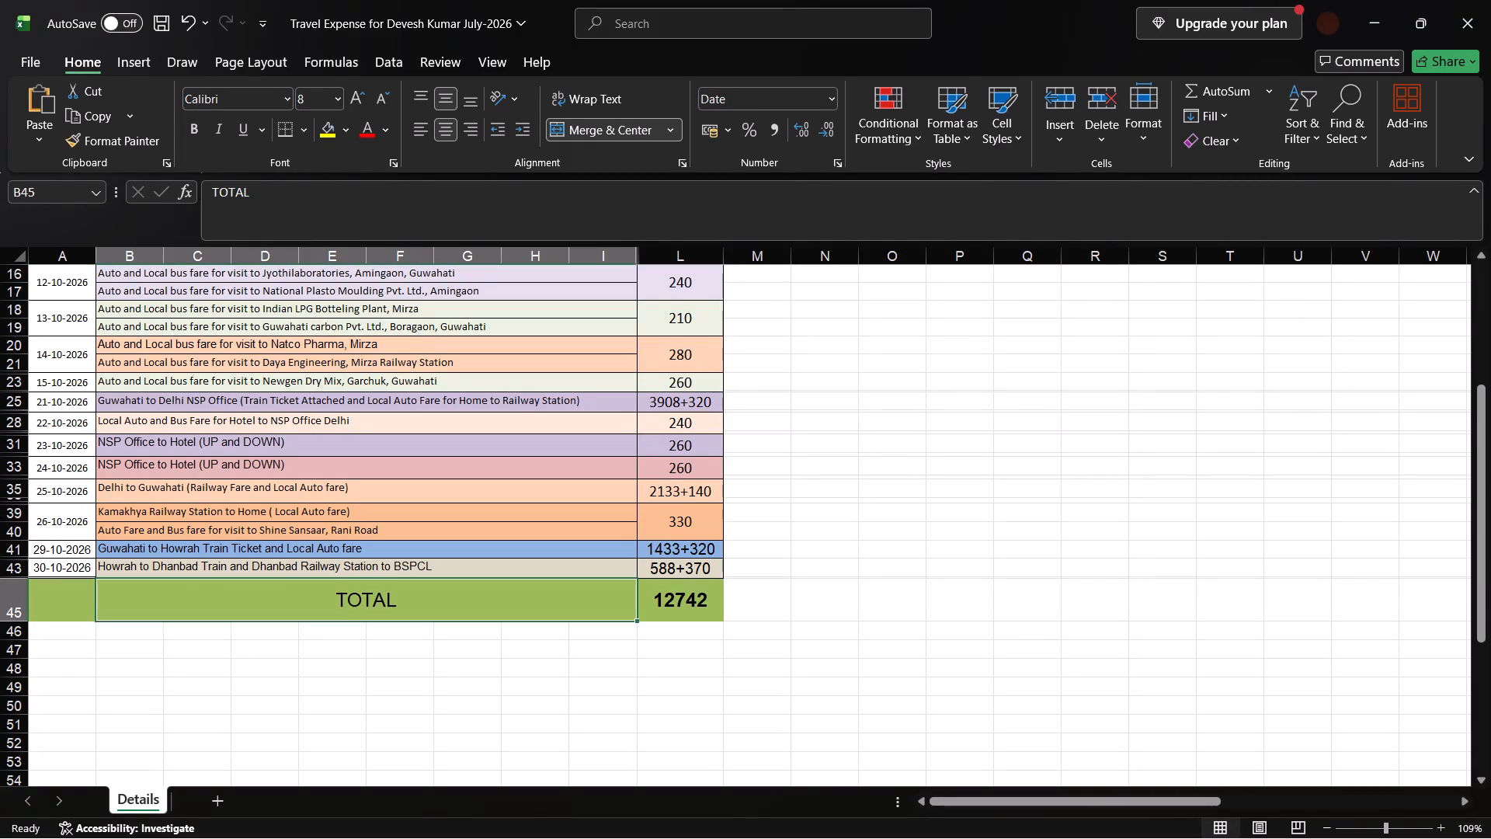
drag(551, 618, 676, 611)
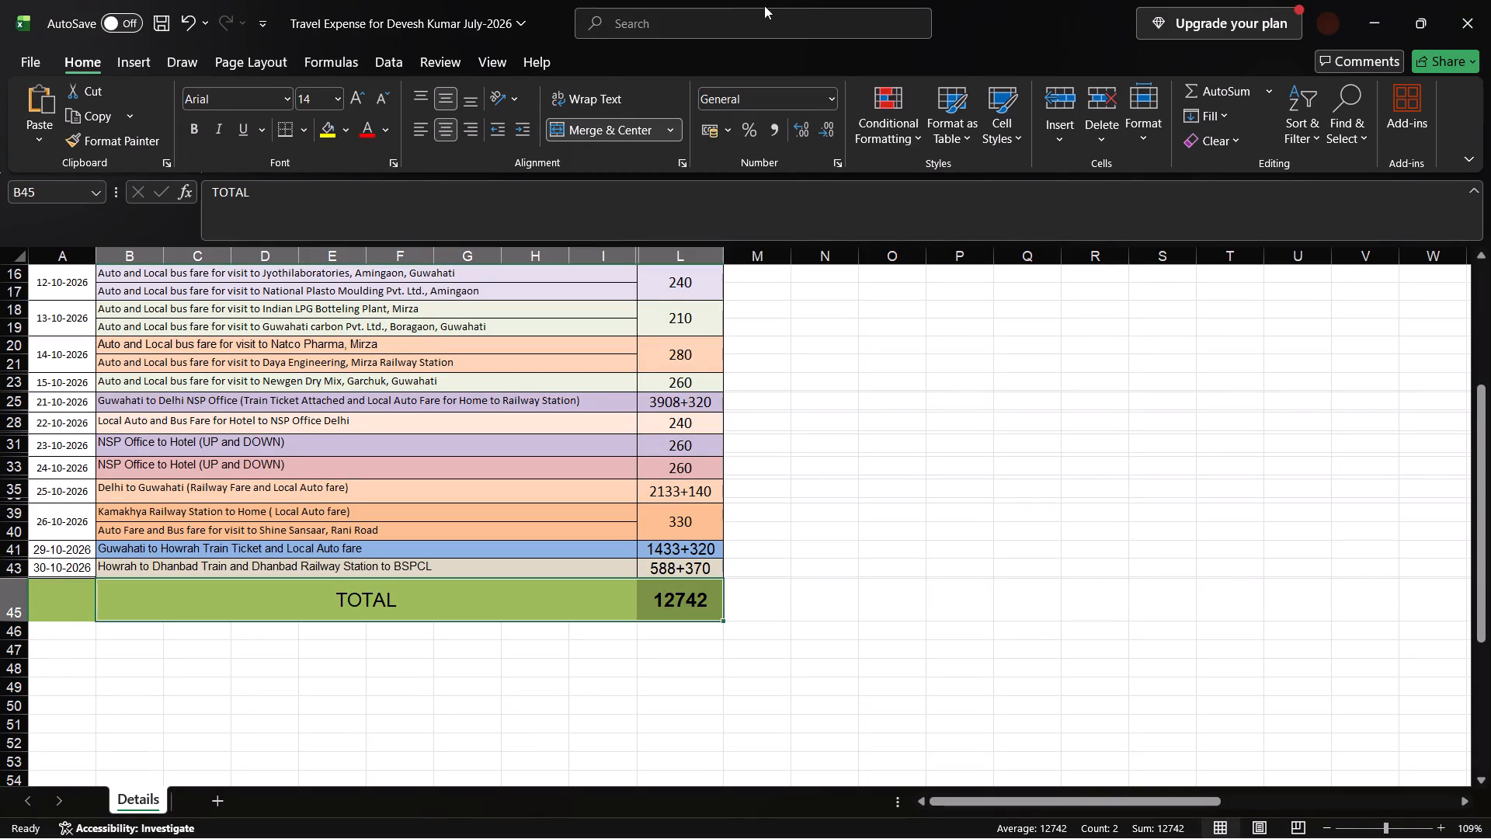
click(744, 20)
text(bor)
click(695, 124)
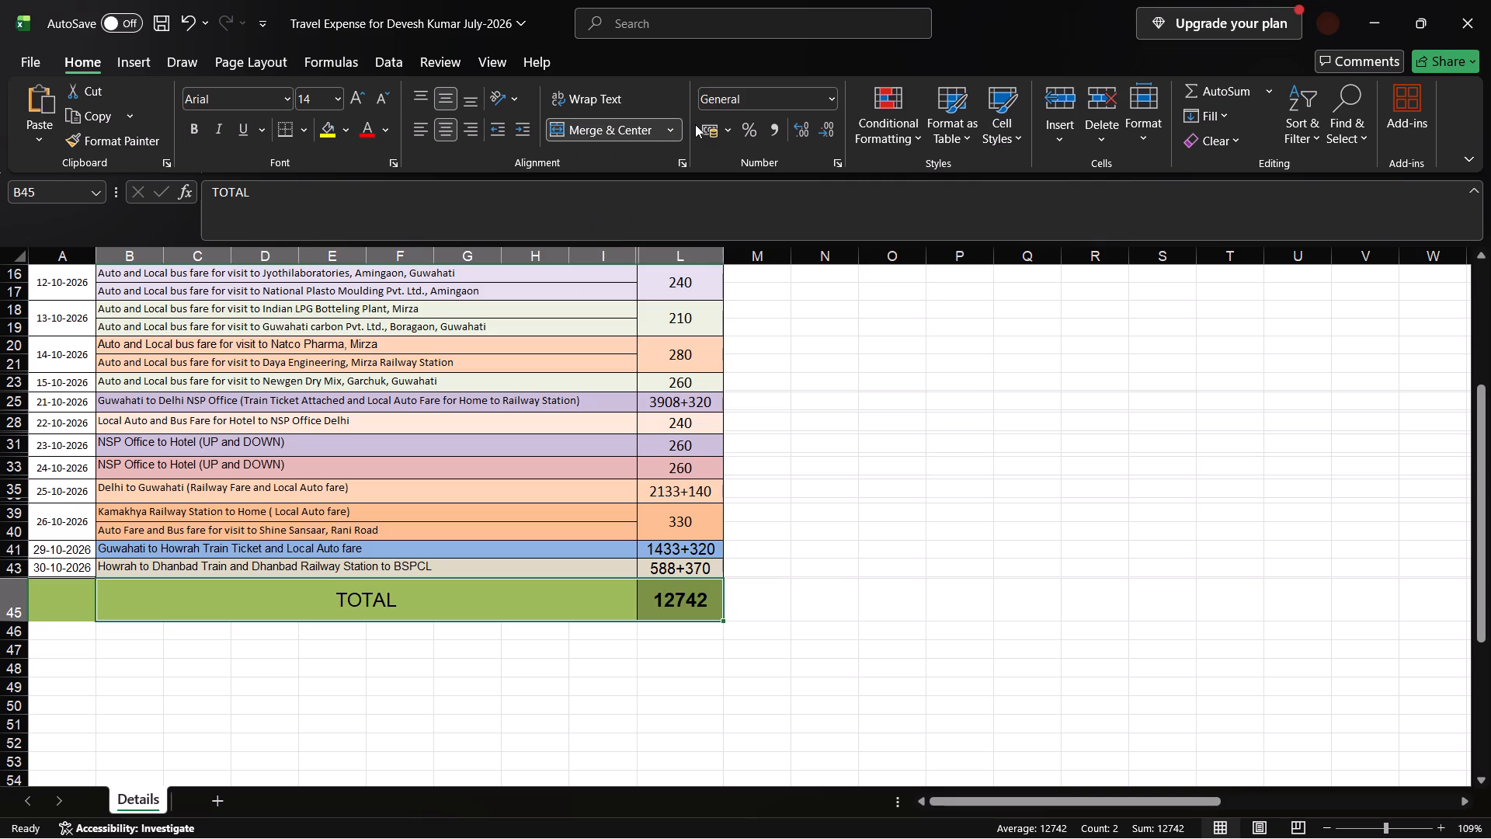
click(1037, 628)
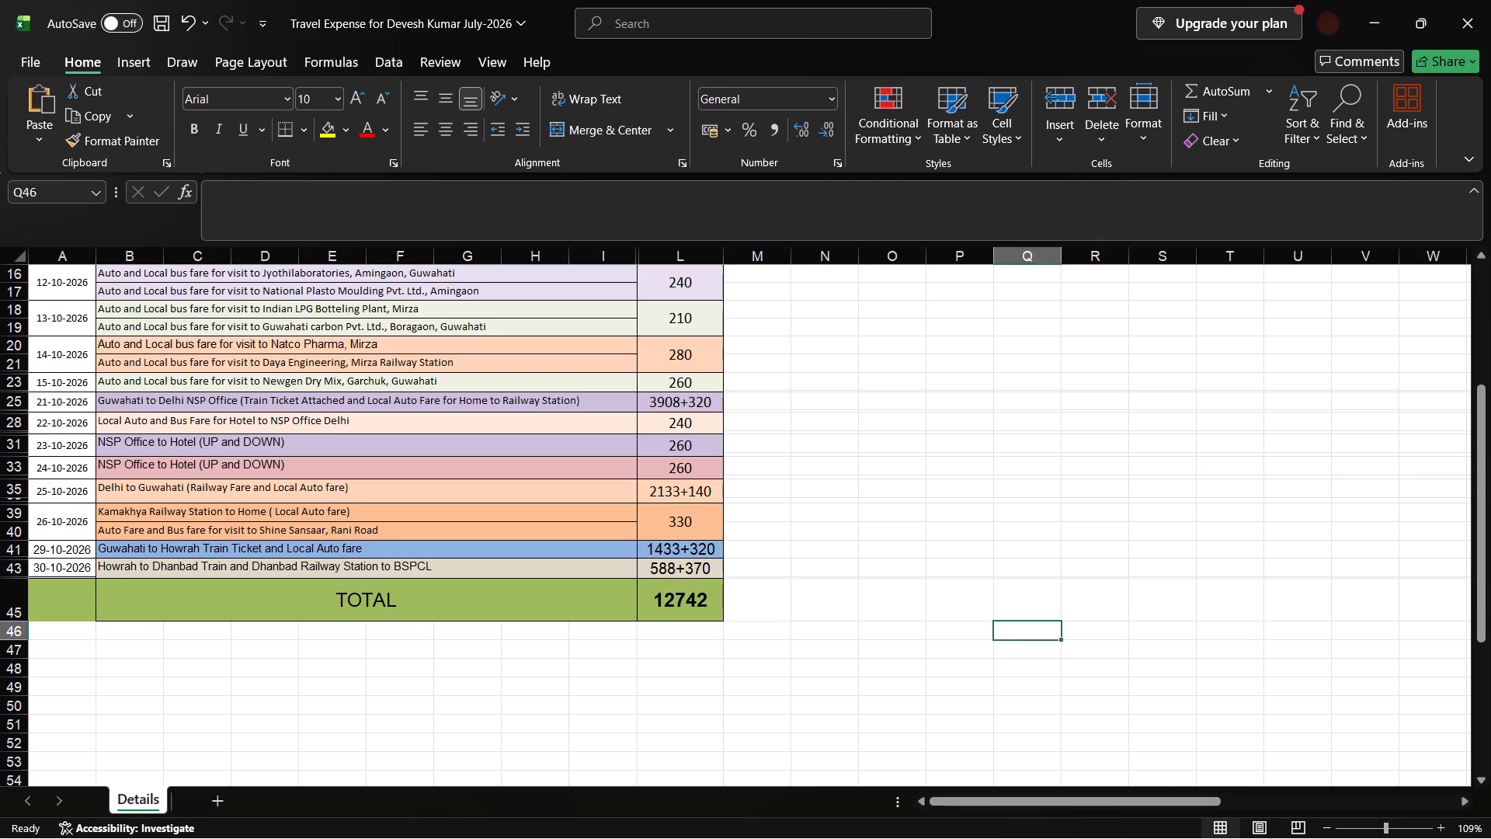
Merge and center the TOTAL label across columns A through I in row 45.
drag(83, 597, 236, 614)
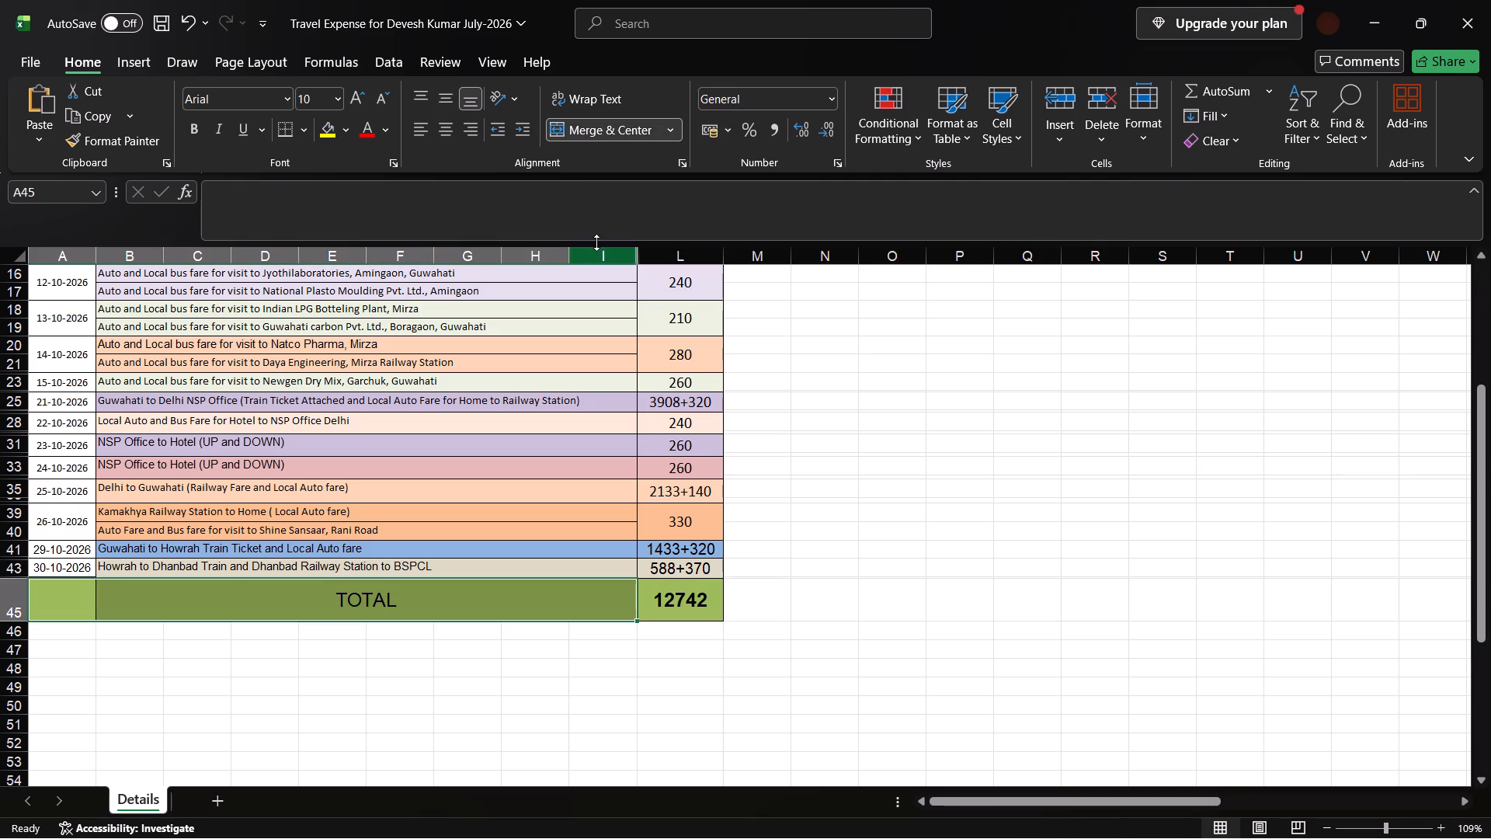
click(595, 134)
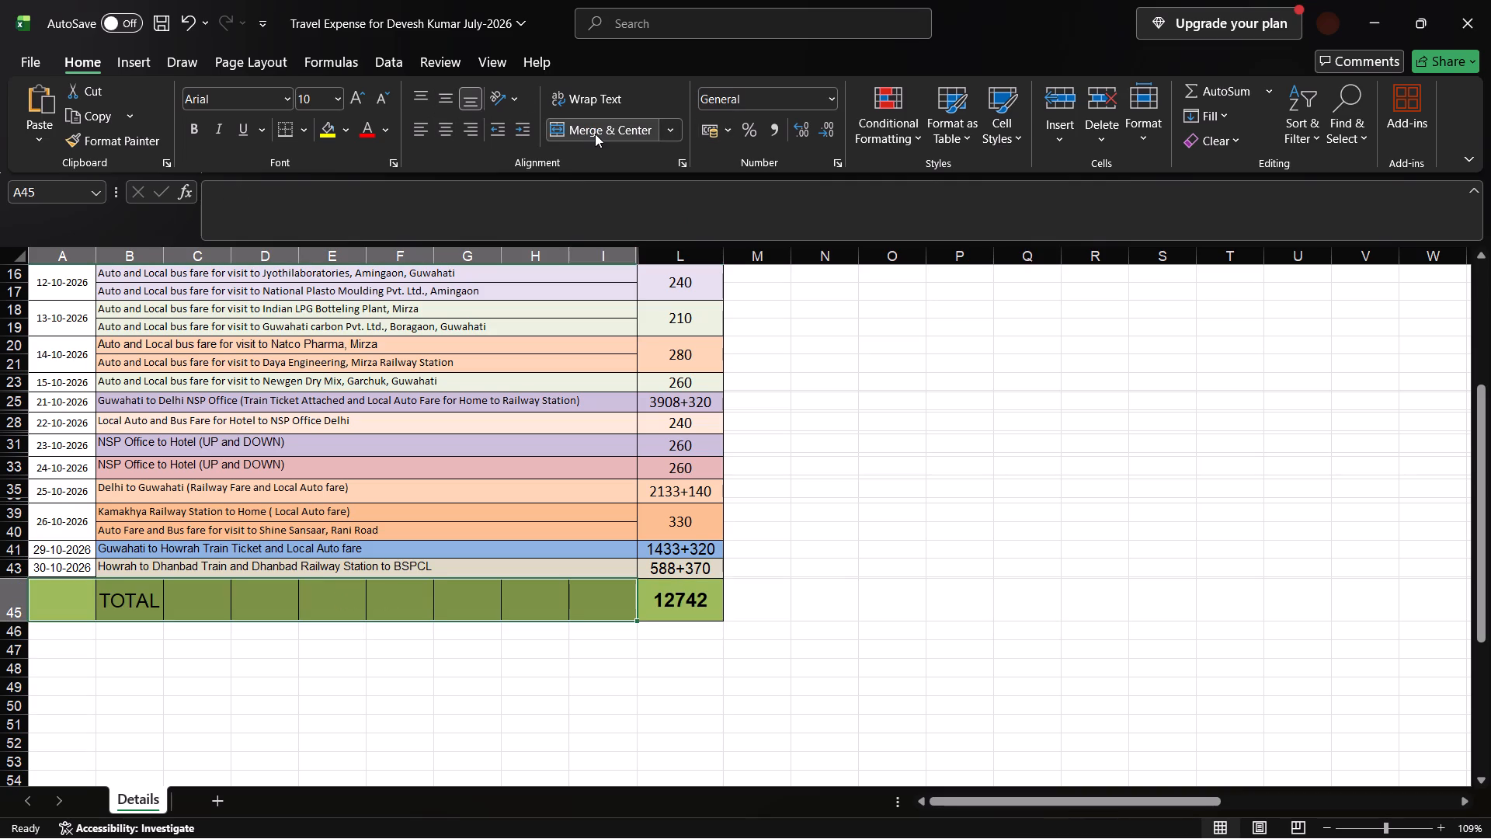
click(595, 134)
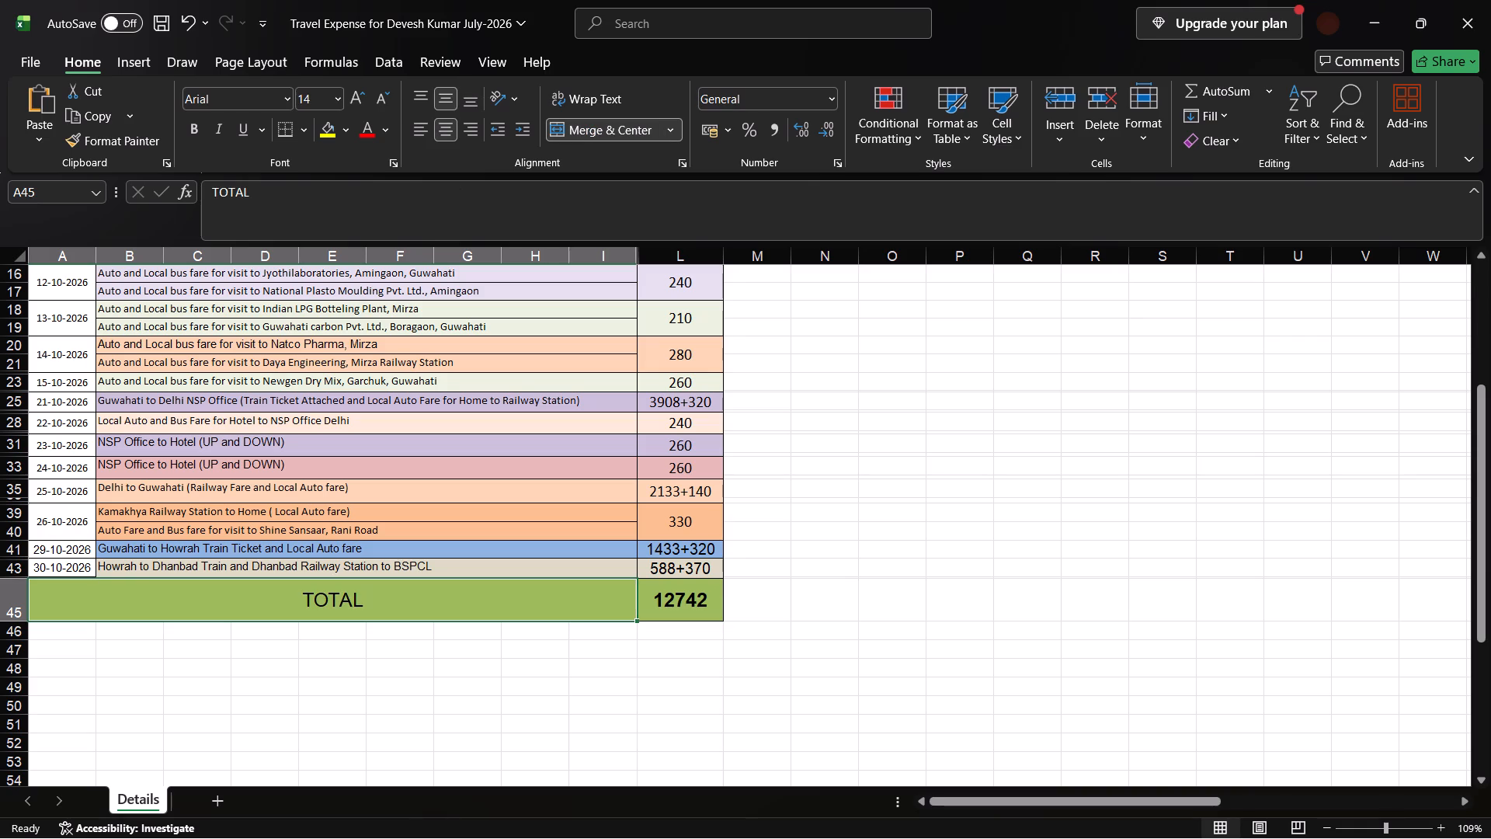
click(426, 137)
click(442, 128)
click(703, 718)
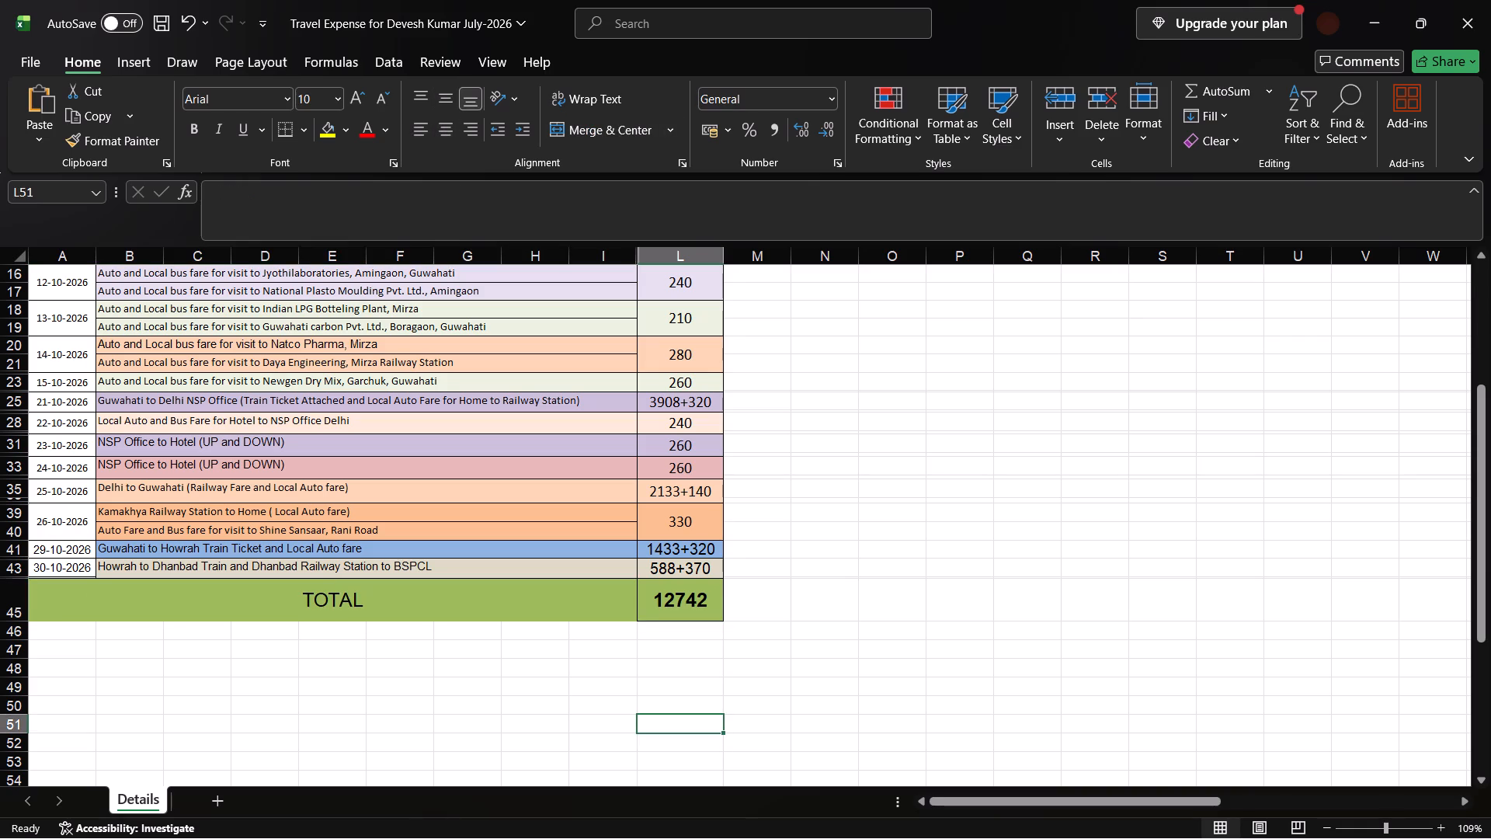
Apply all borders to the merged TOTAL label cell in row 45.
click(186, 603)
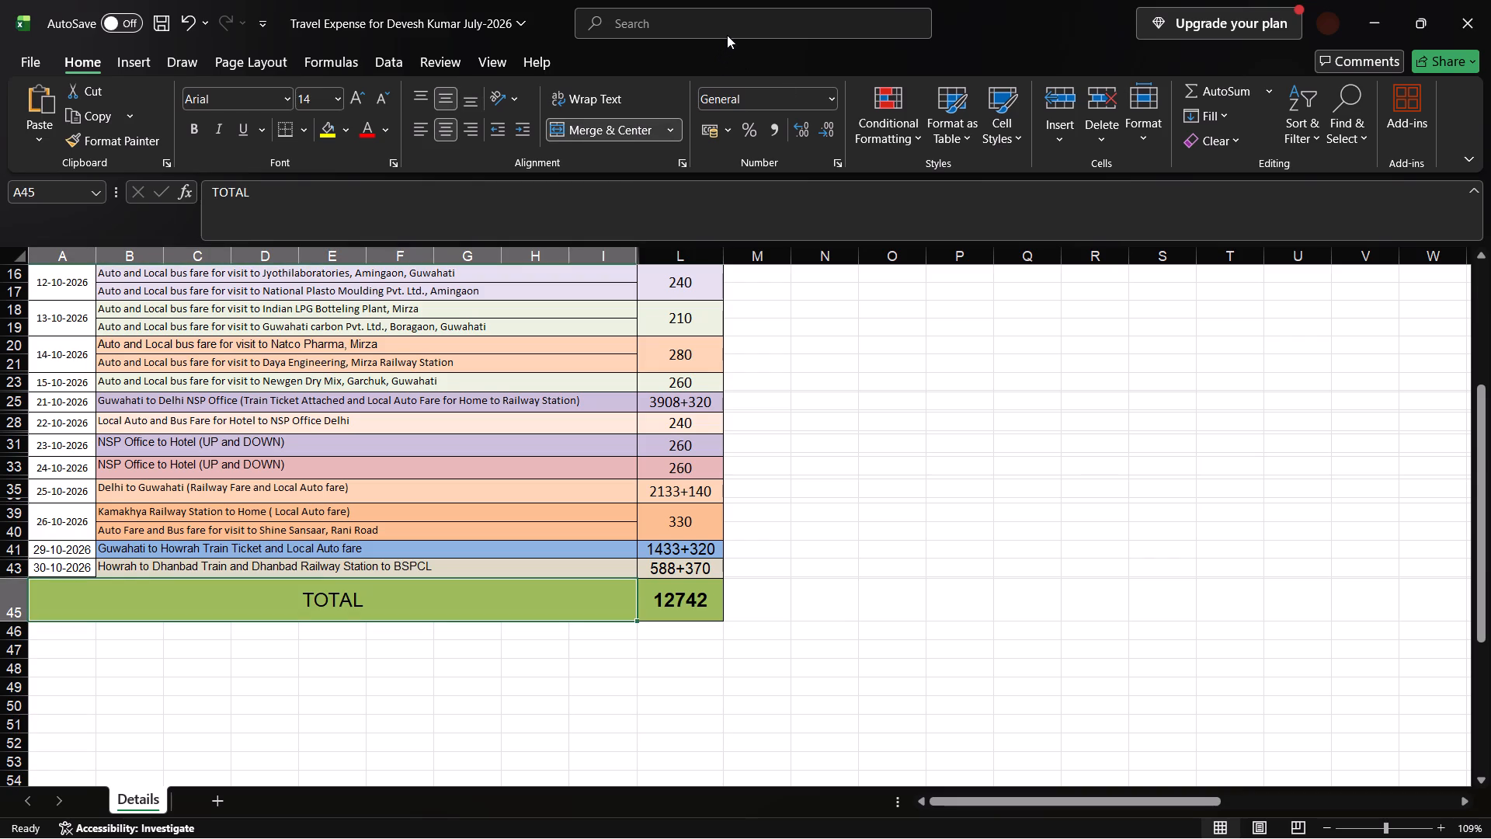
click(728, 33)
click(736, 22)
text(bor)
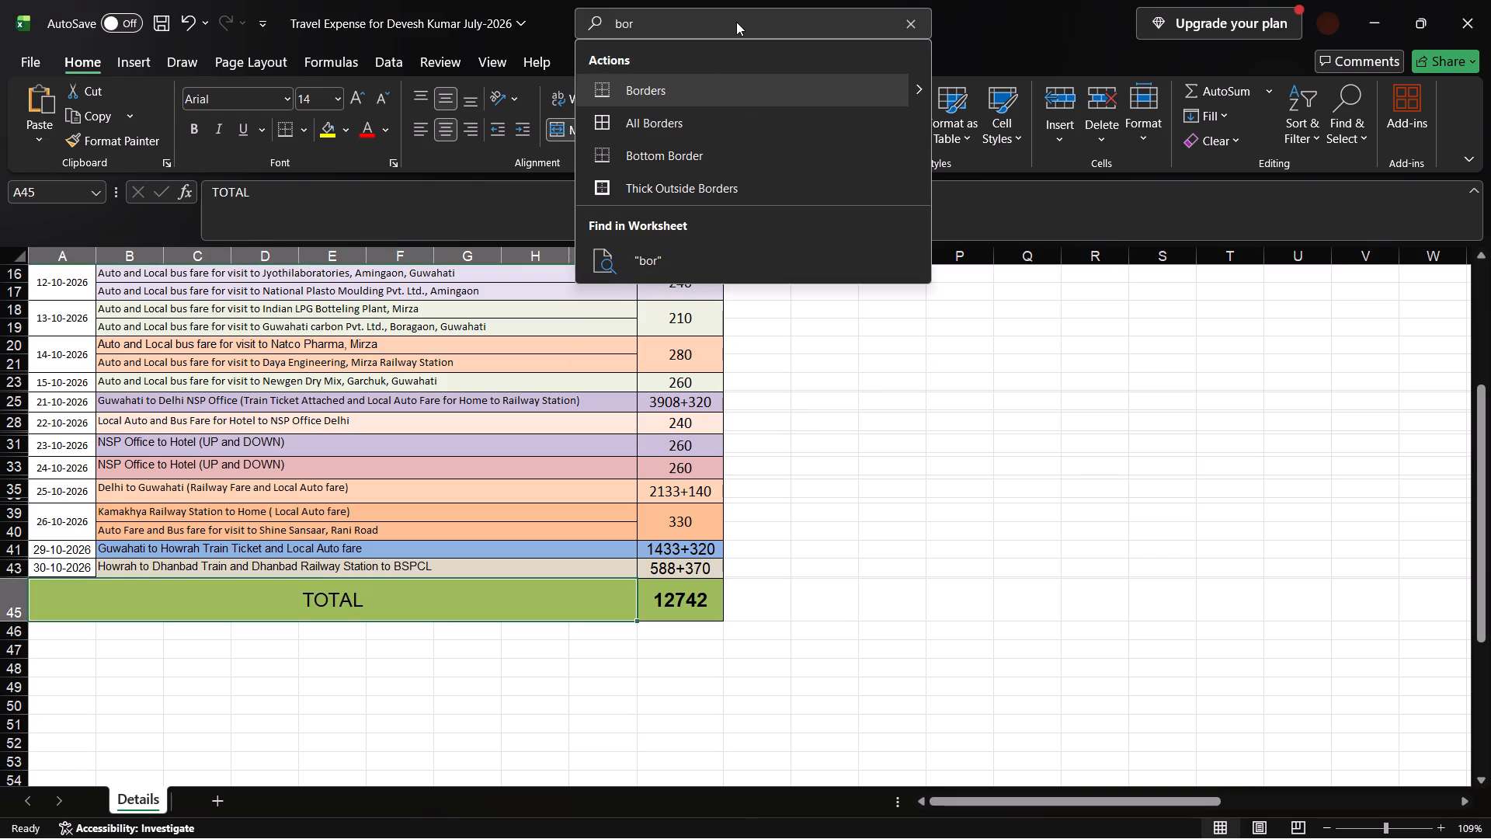
key(Down)
key(Return)
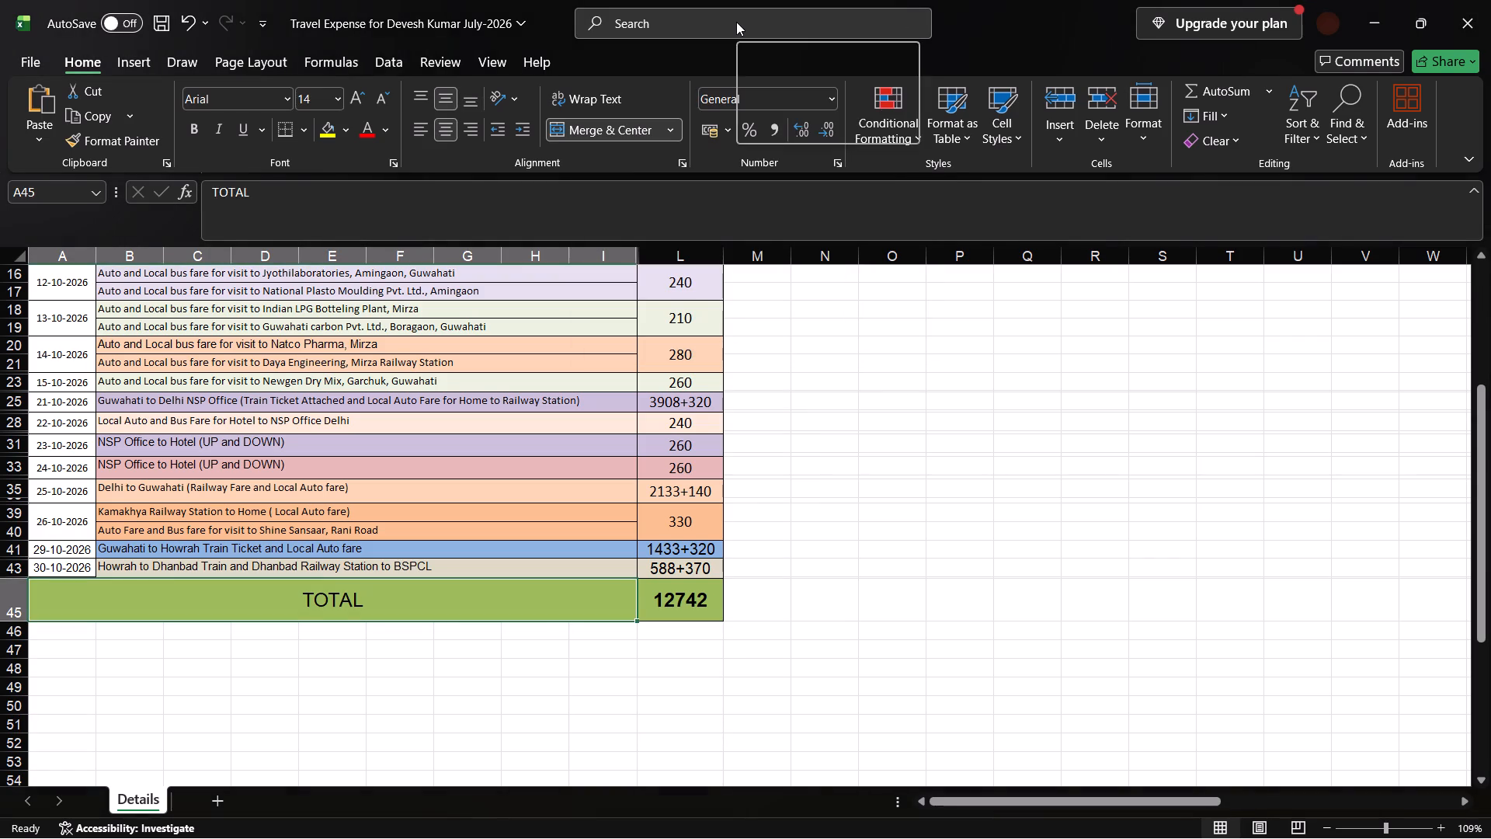
click(1109, 395)
Save the travel expense workbook.
scroll(500, 570, up, 2)
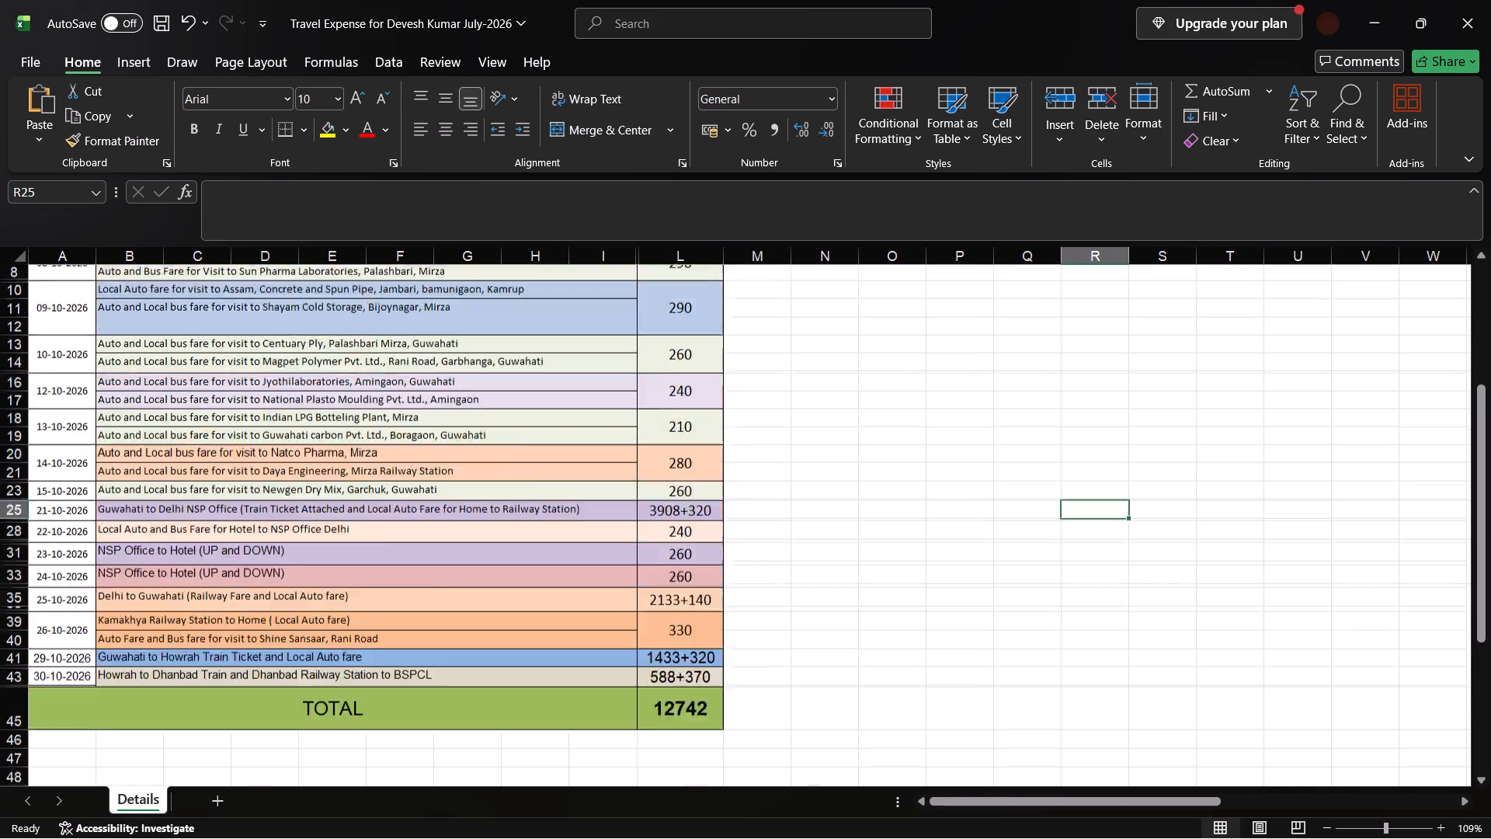
scroll(500, 570, up, 3)
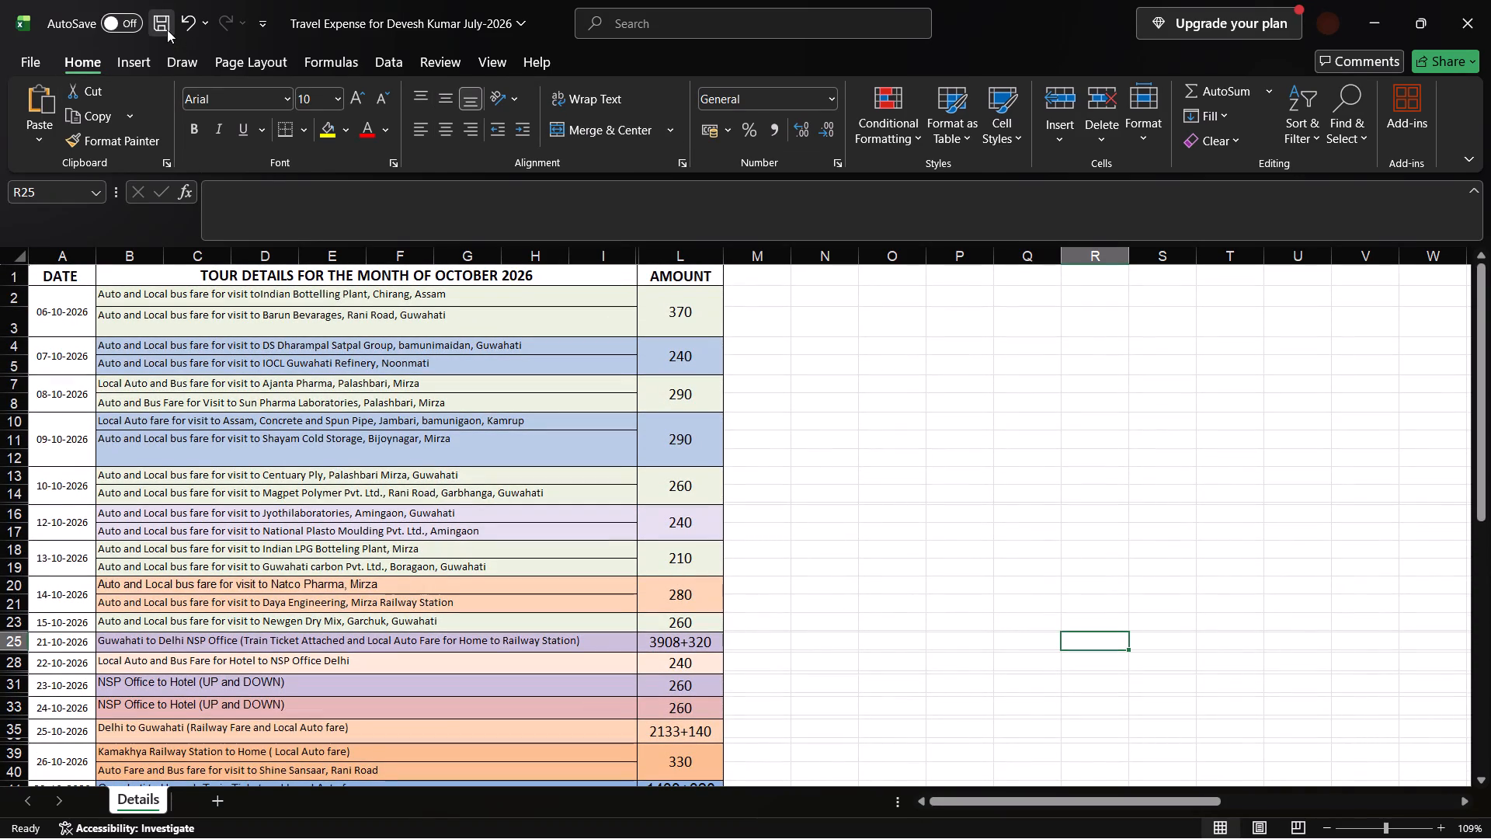
click(167, 30)
Collapse the spare row 12 under the 09-10-2026 entry.
scroll(521, 595, down, 1)
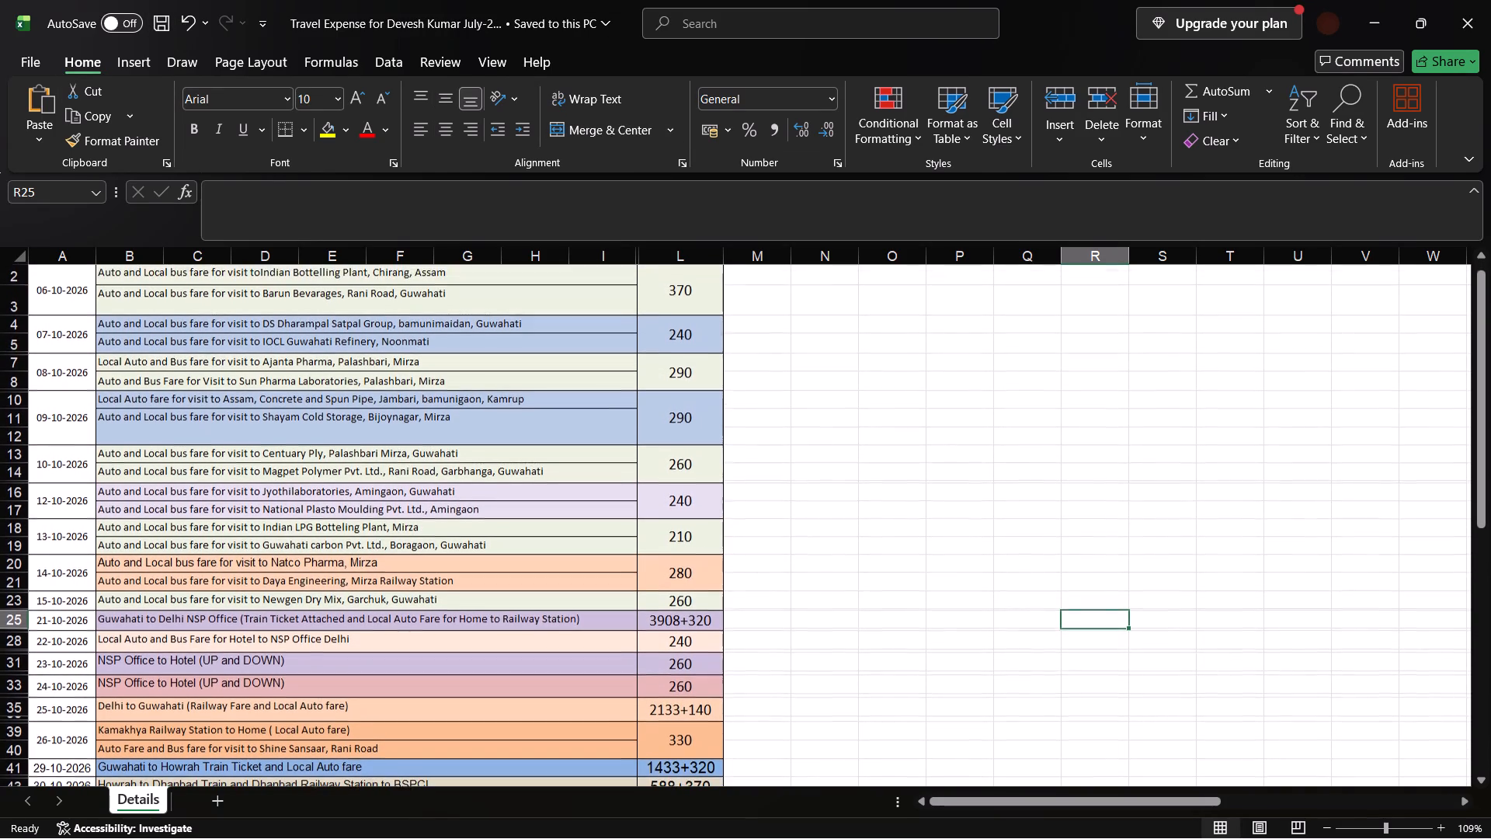
drag(15, 445, 19, 430)
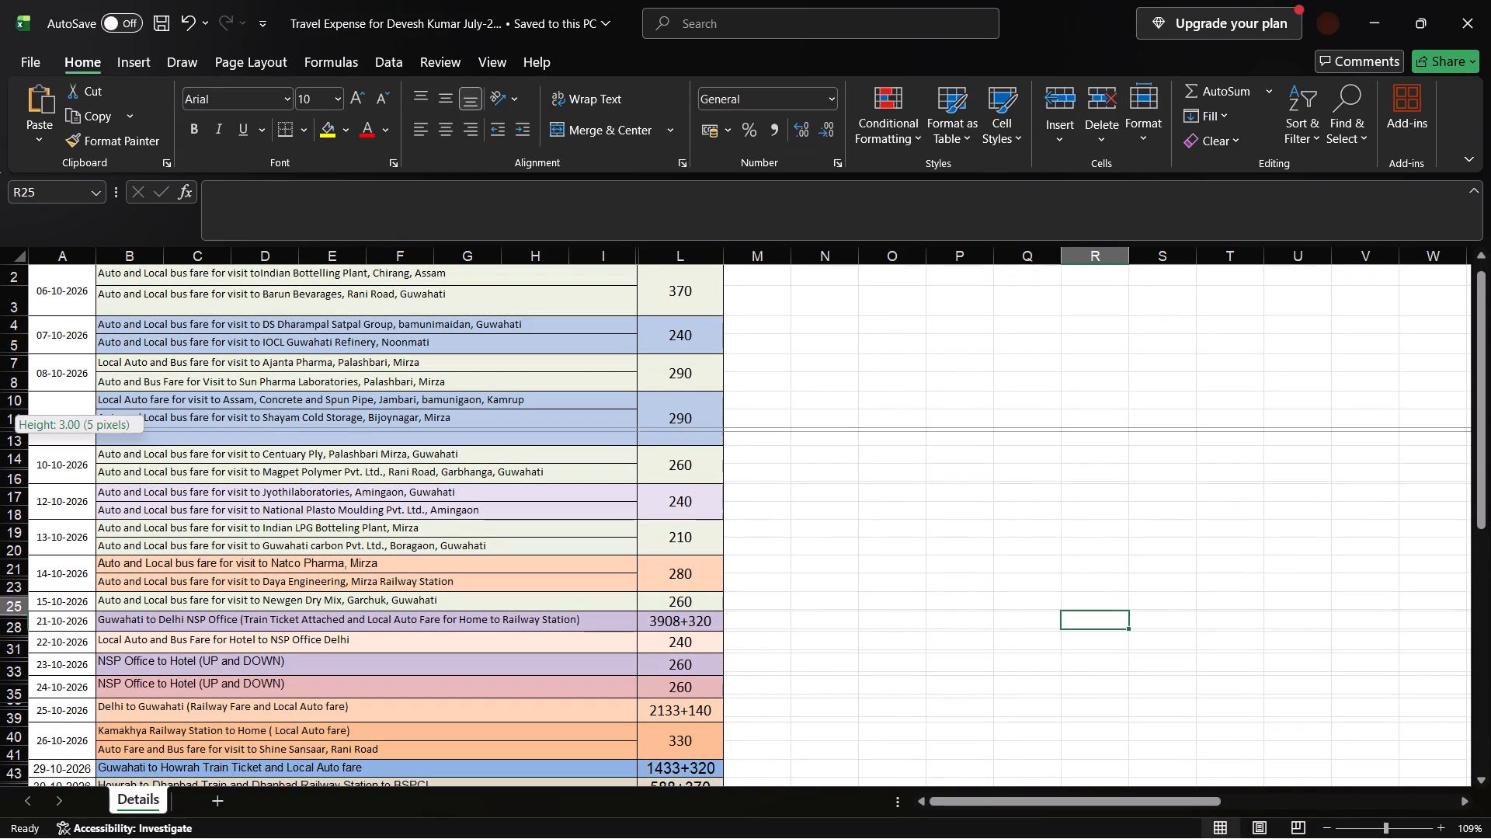
drag(19, 430, 20, 429)
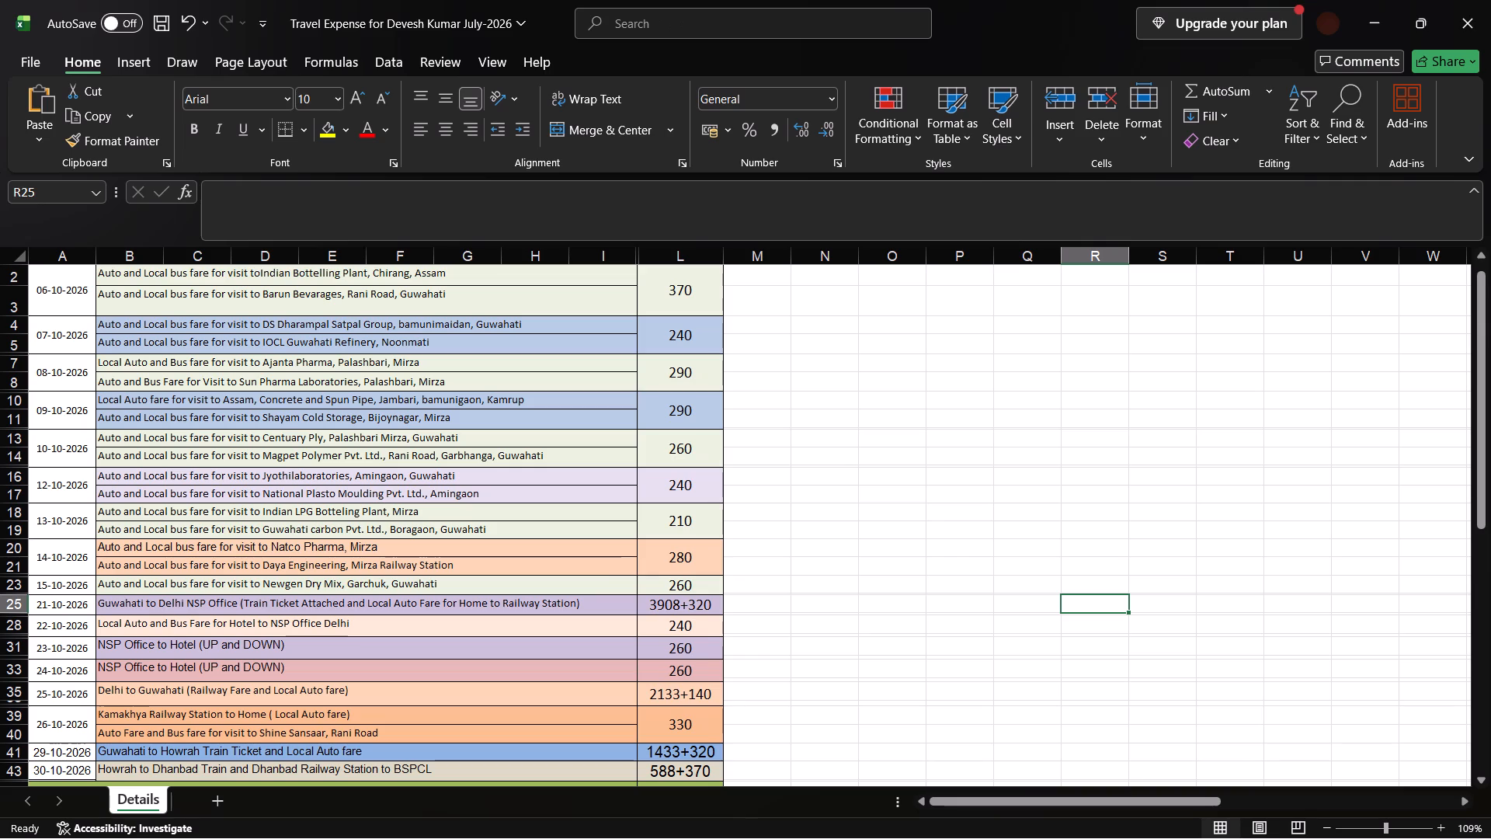
Reduce the height of row 3 in the 06-10-2026 entry to match row 2.
scroll(761, 400, up, 1)
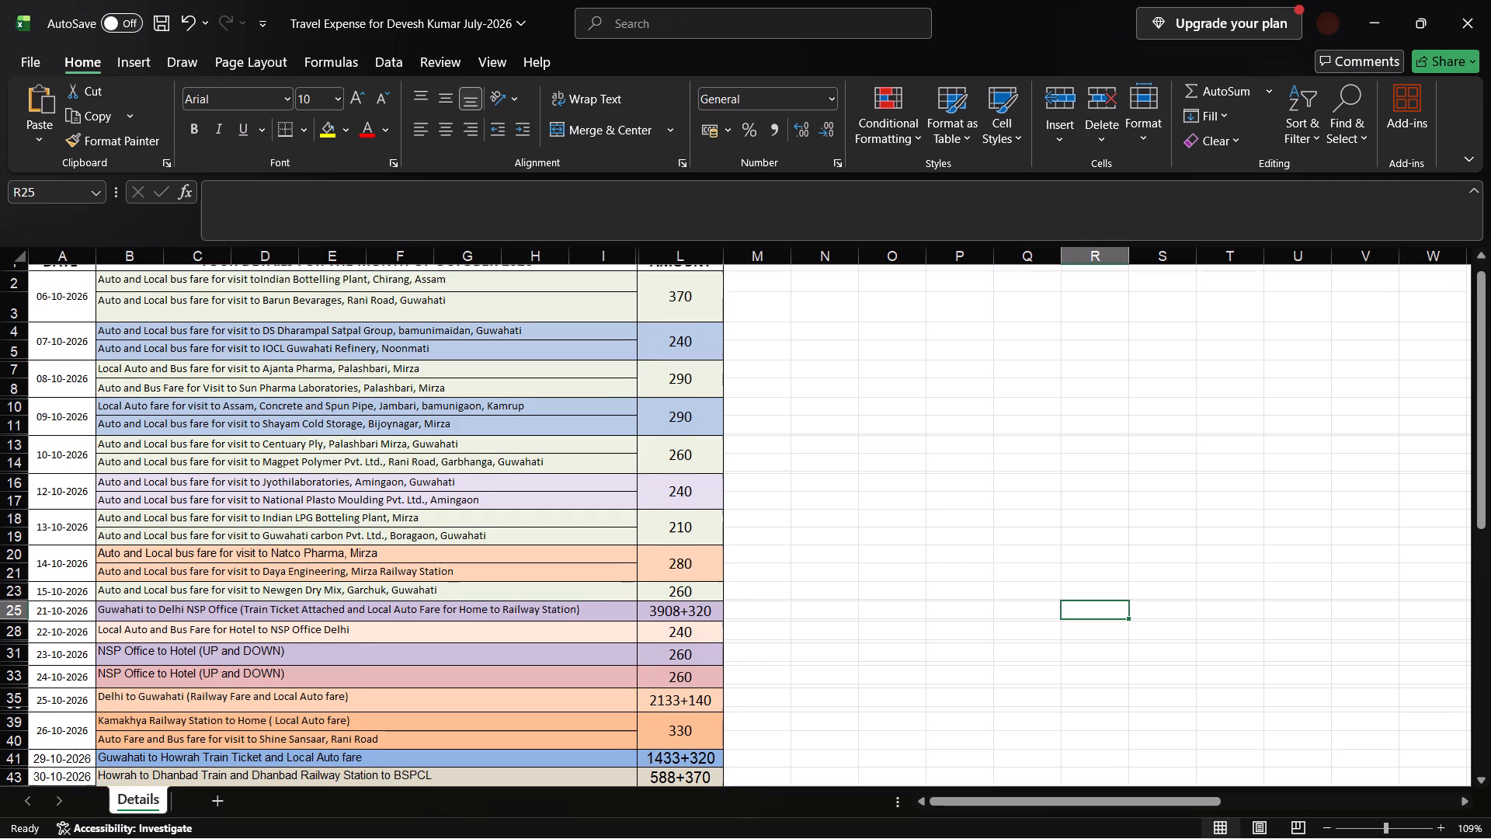
scroll(761, 400, up, 2)
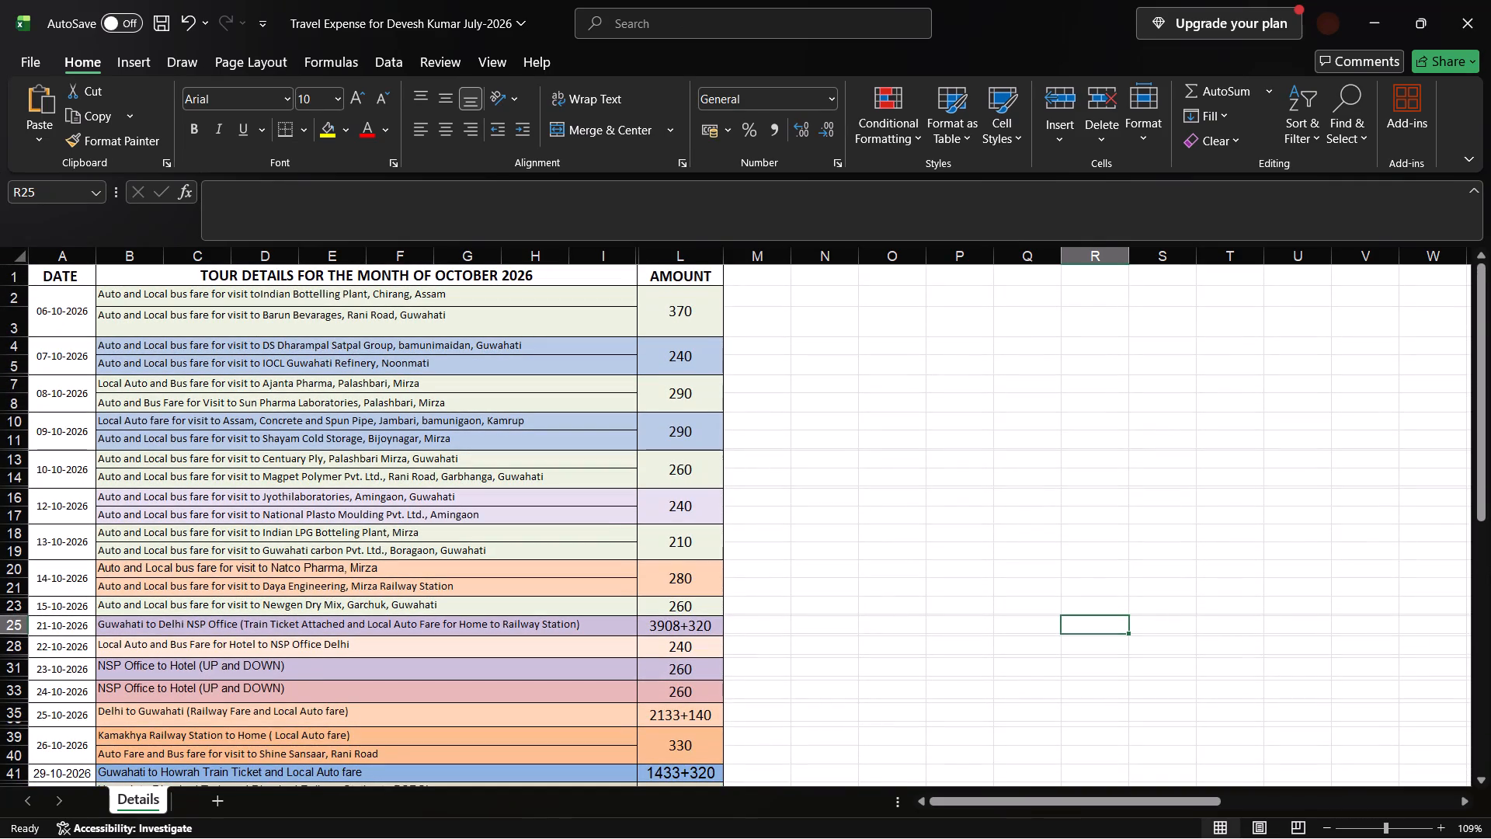
click(14, 335)
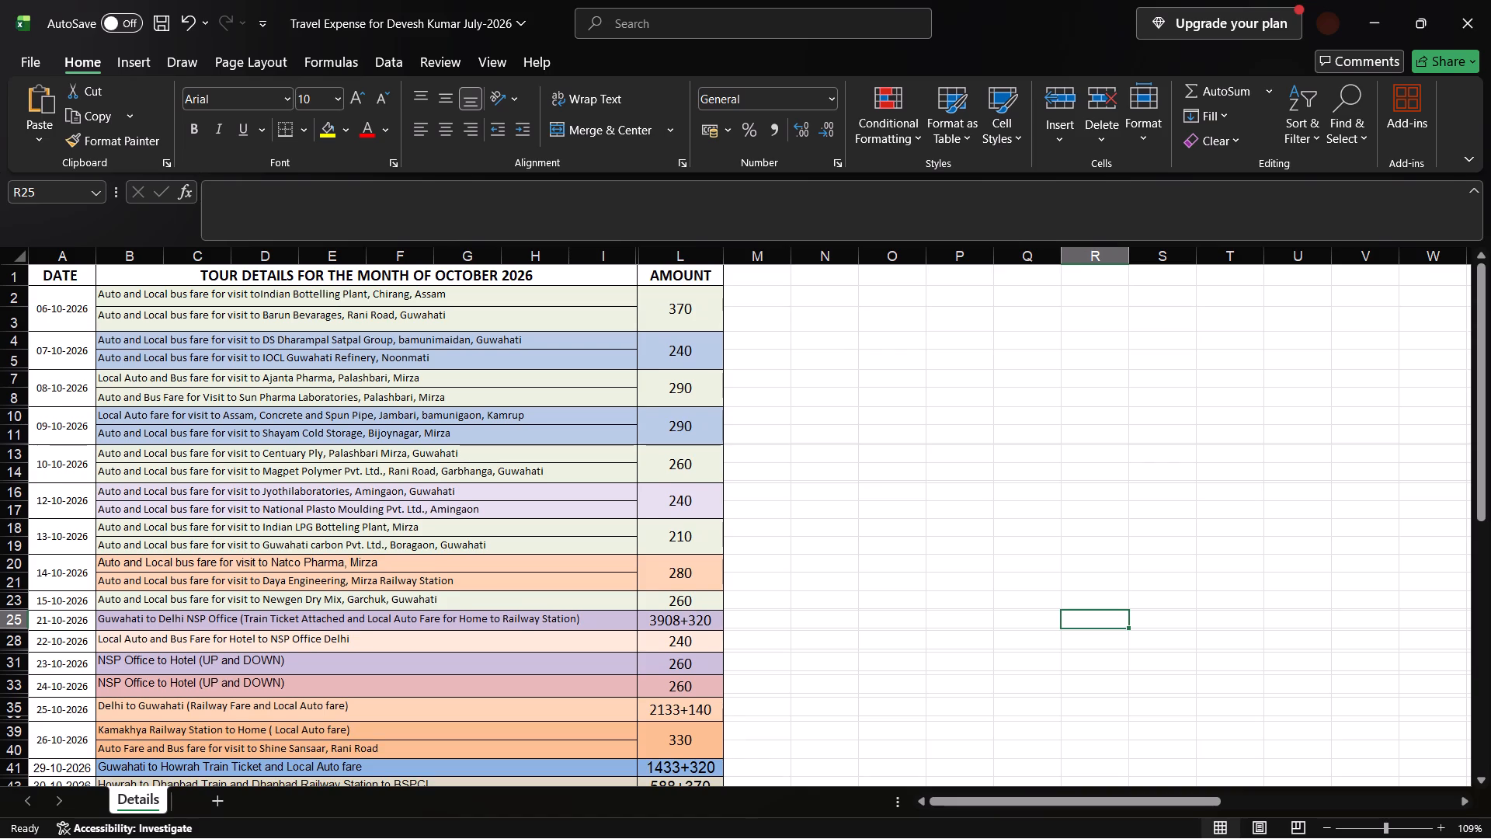
click(16, 329)
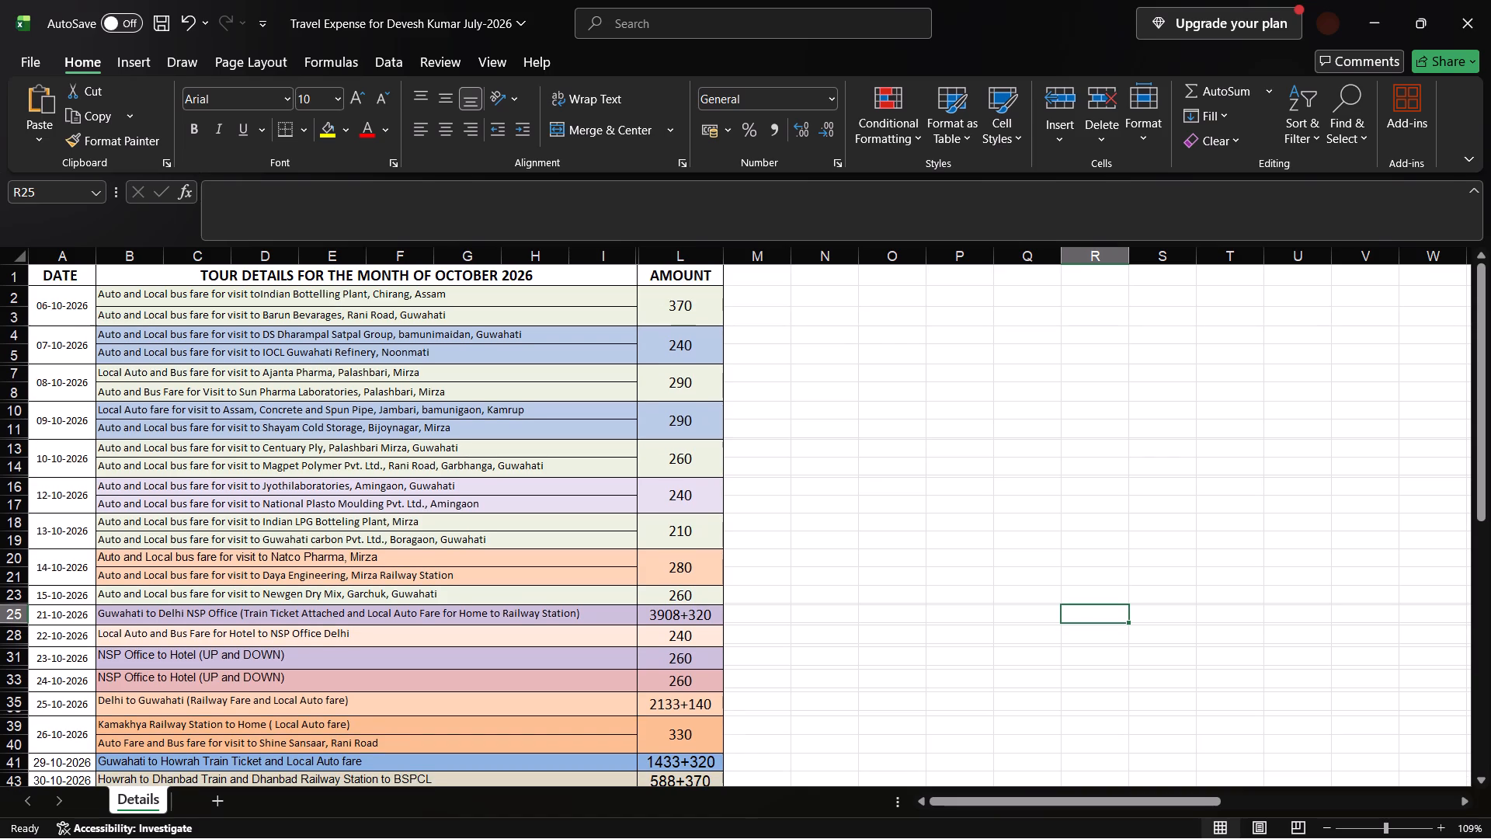
click(15, 326)
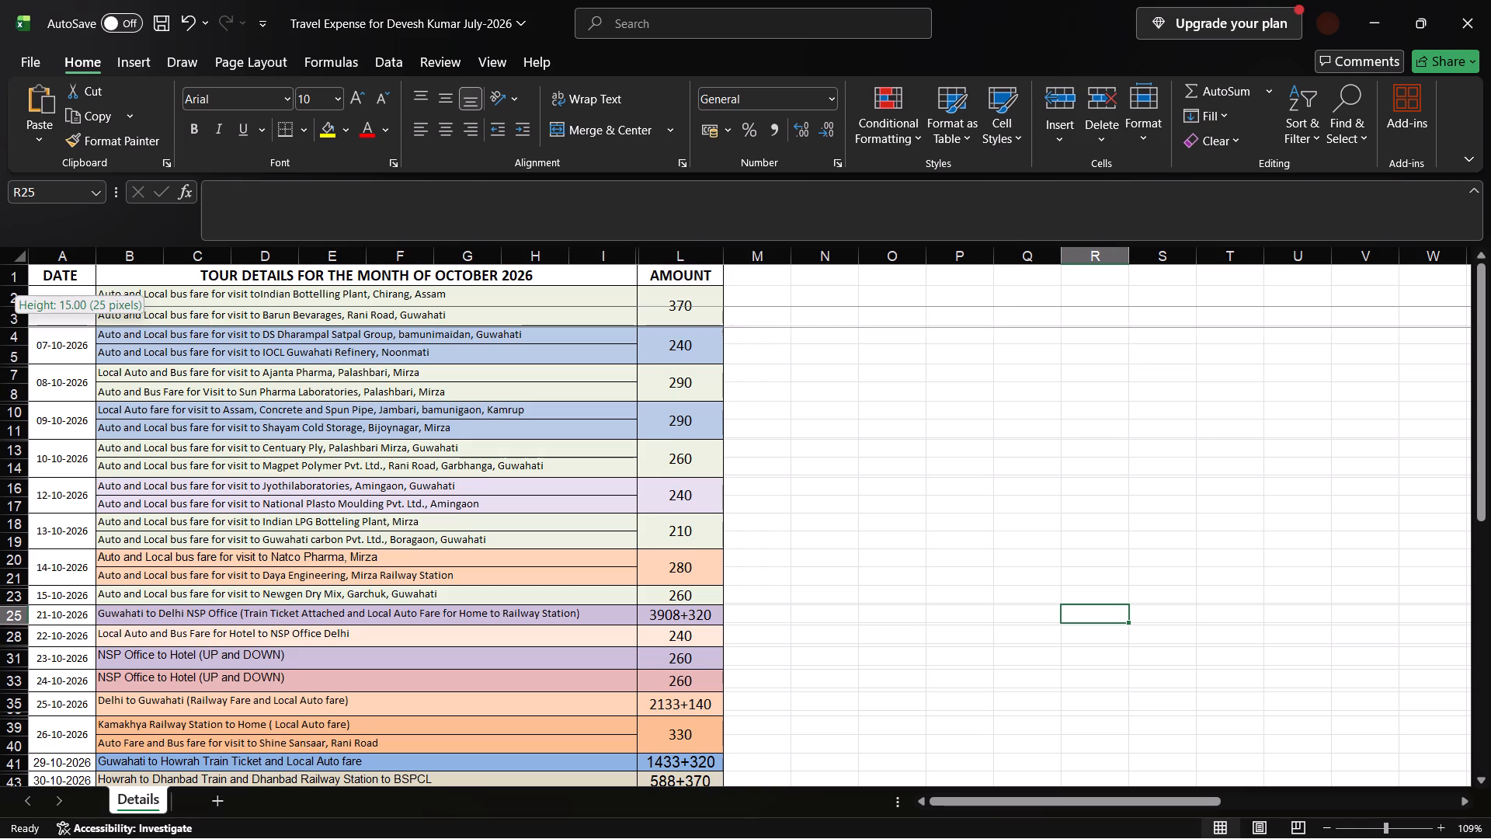
Fine-tune the row heights around the 22-10-2026, 23-10-2026 and 24-10-2026 entries to make them more compact and even.
scroll(326, 534, down, 3)
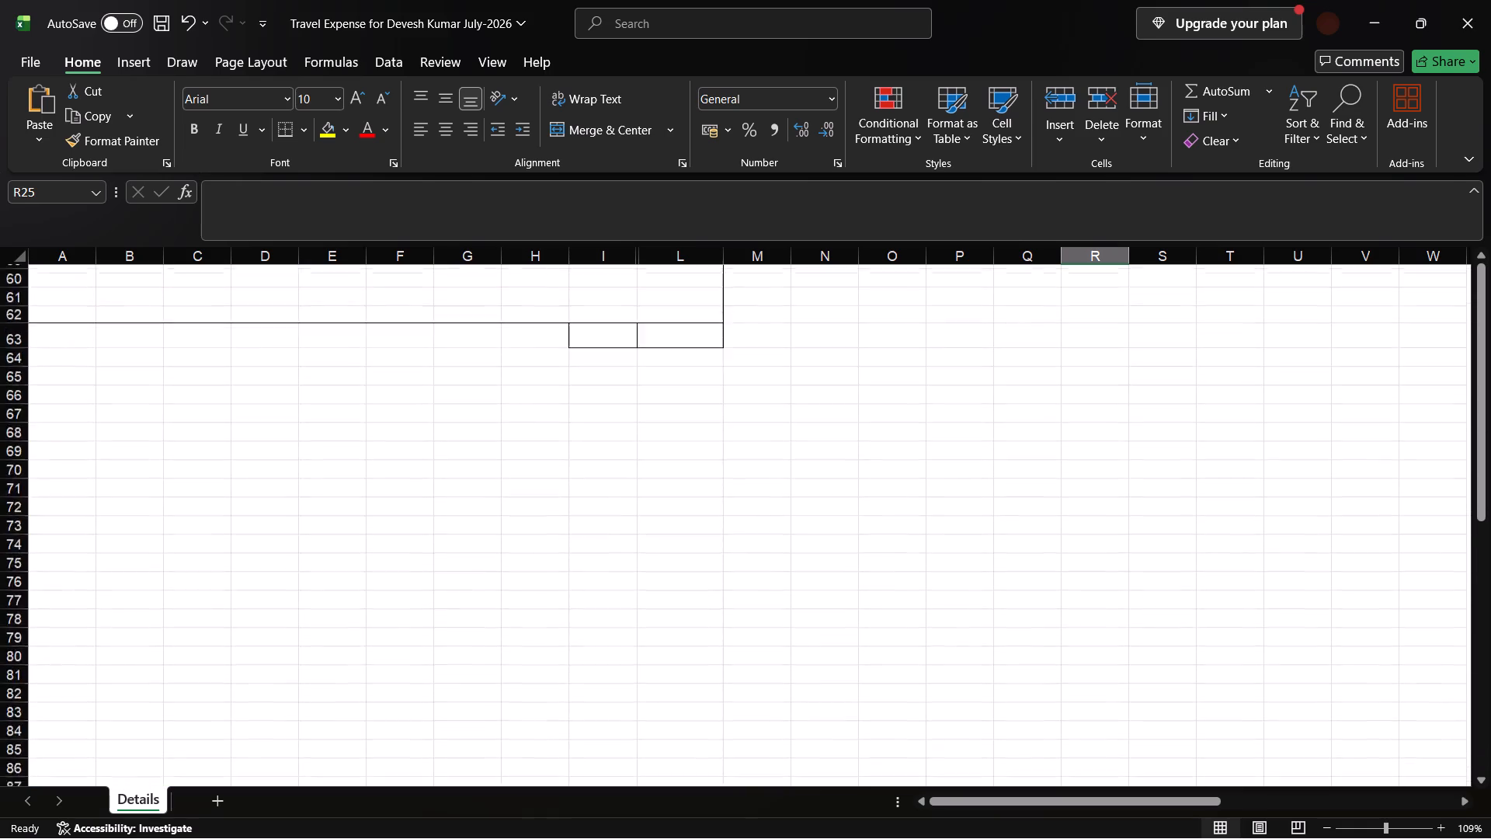
scroll(326, 534, up, 2)
scroll(326, 534, down, 1)
scroll(326, 534, up, 3)
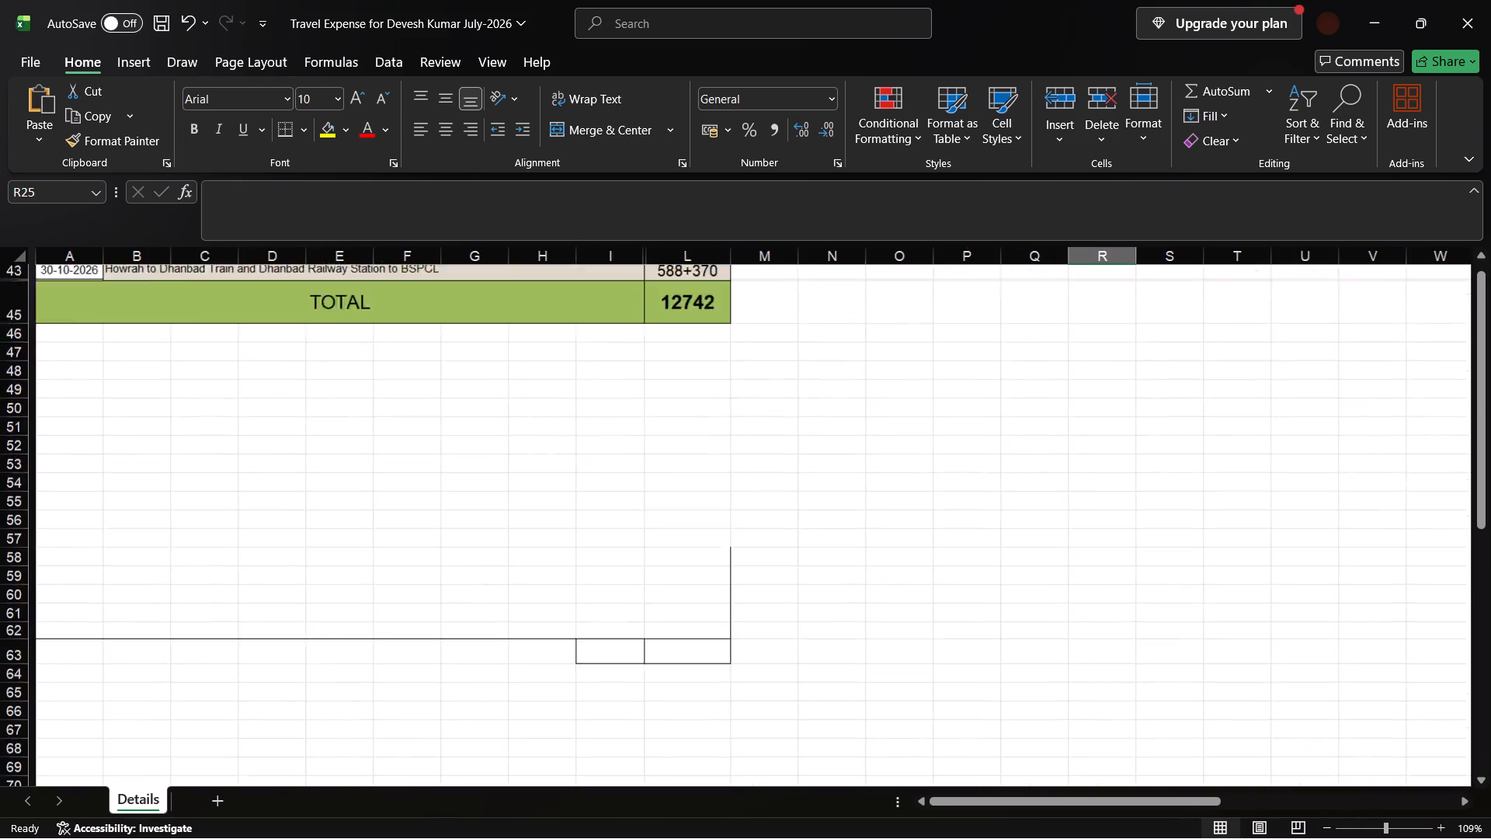
scroll(326, 534, up, 1)
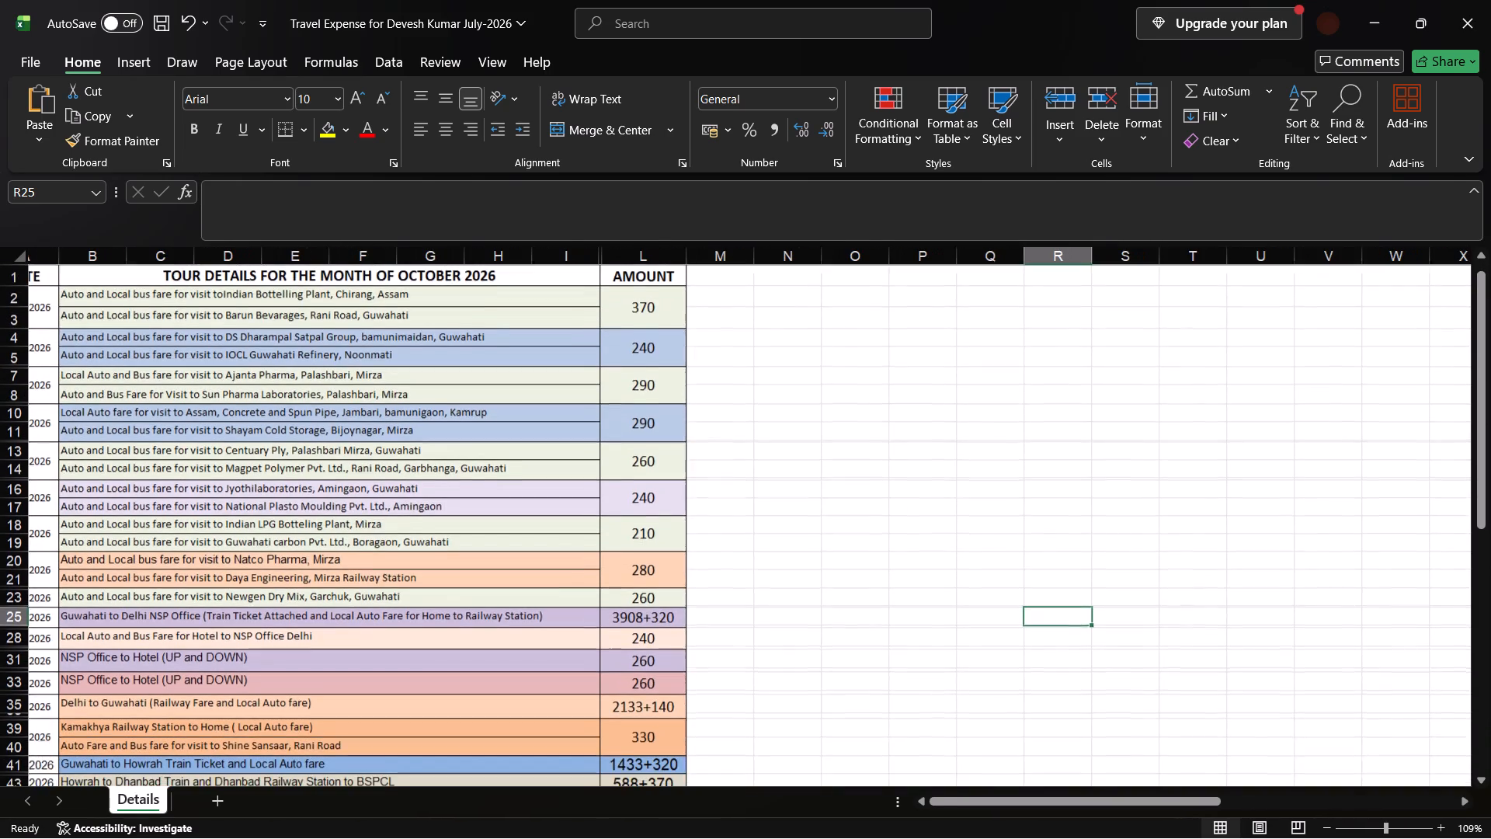
scroll(326, 534, right, 2)
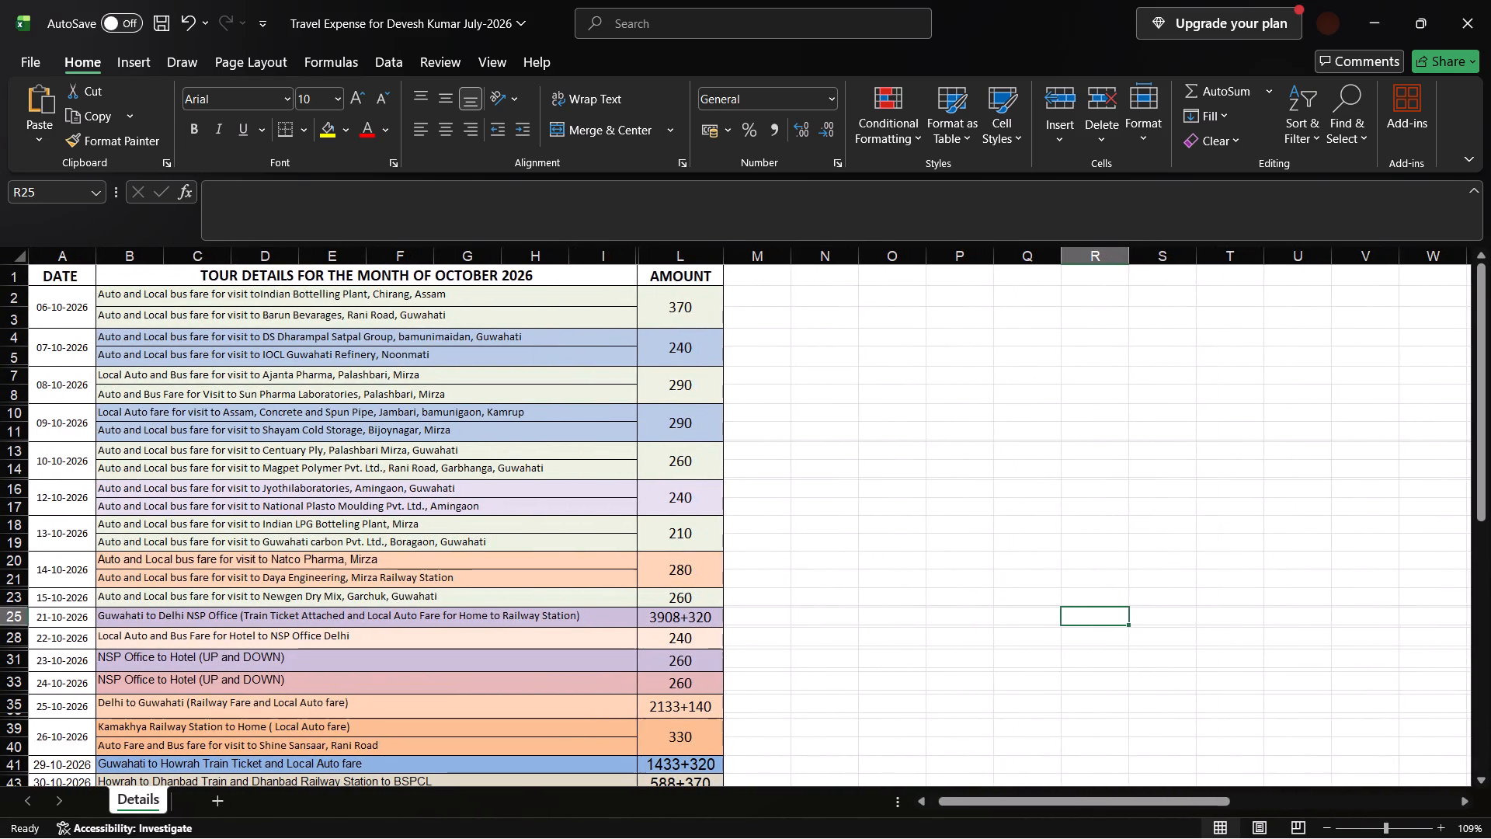
scroll(326, 534, down, 1)
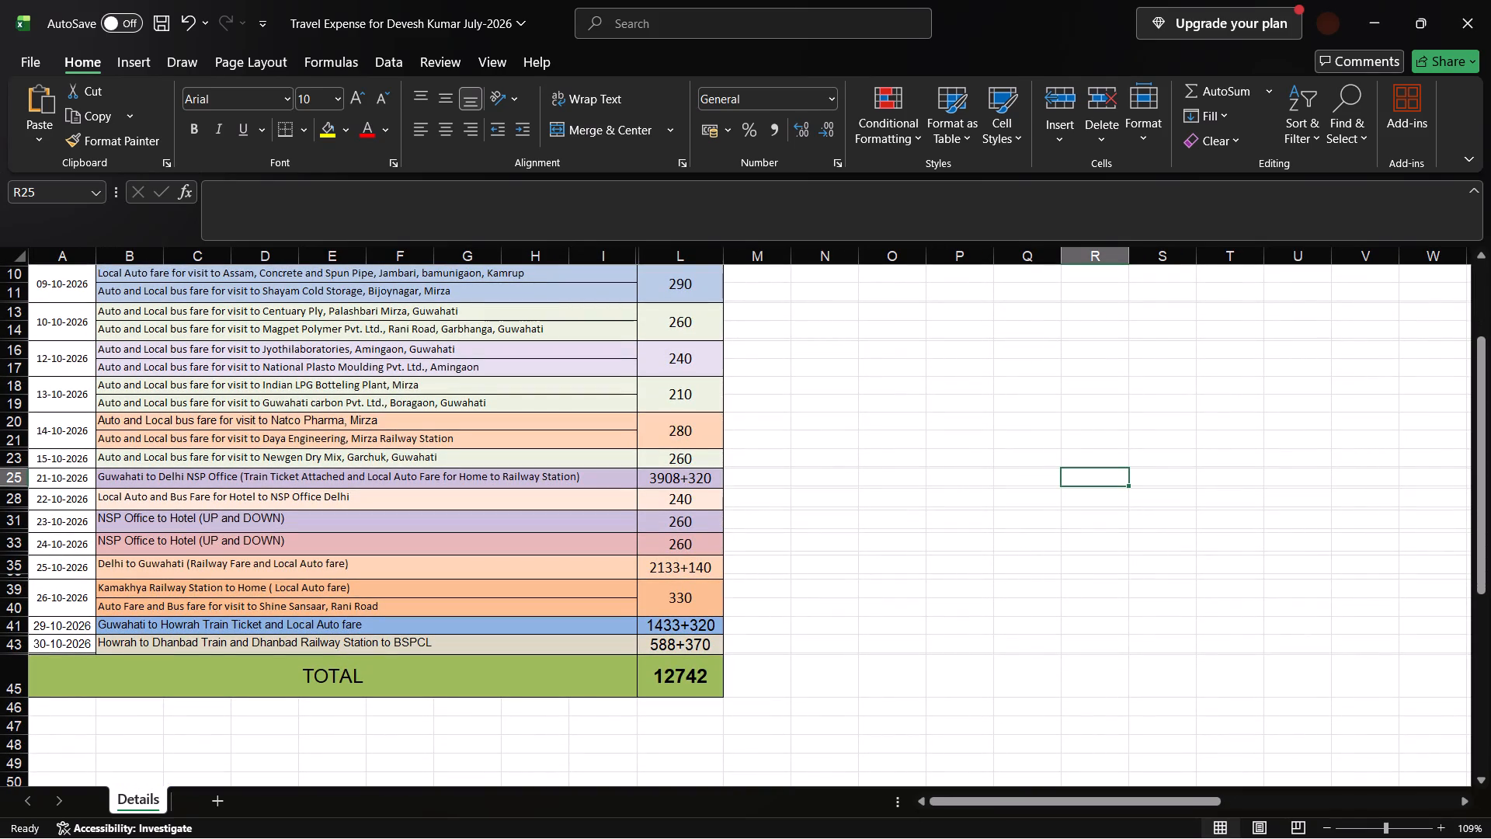
click(12, 555)
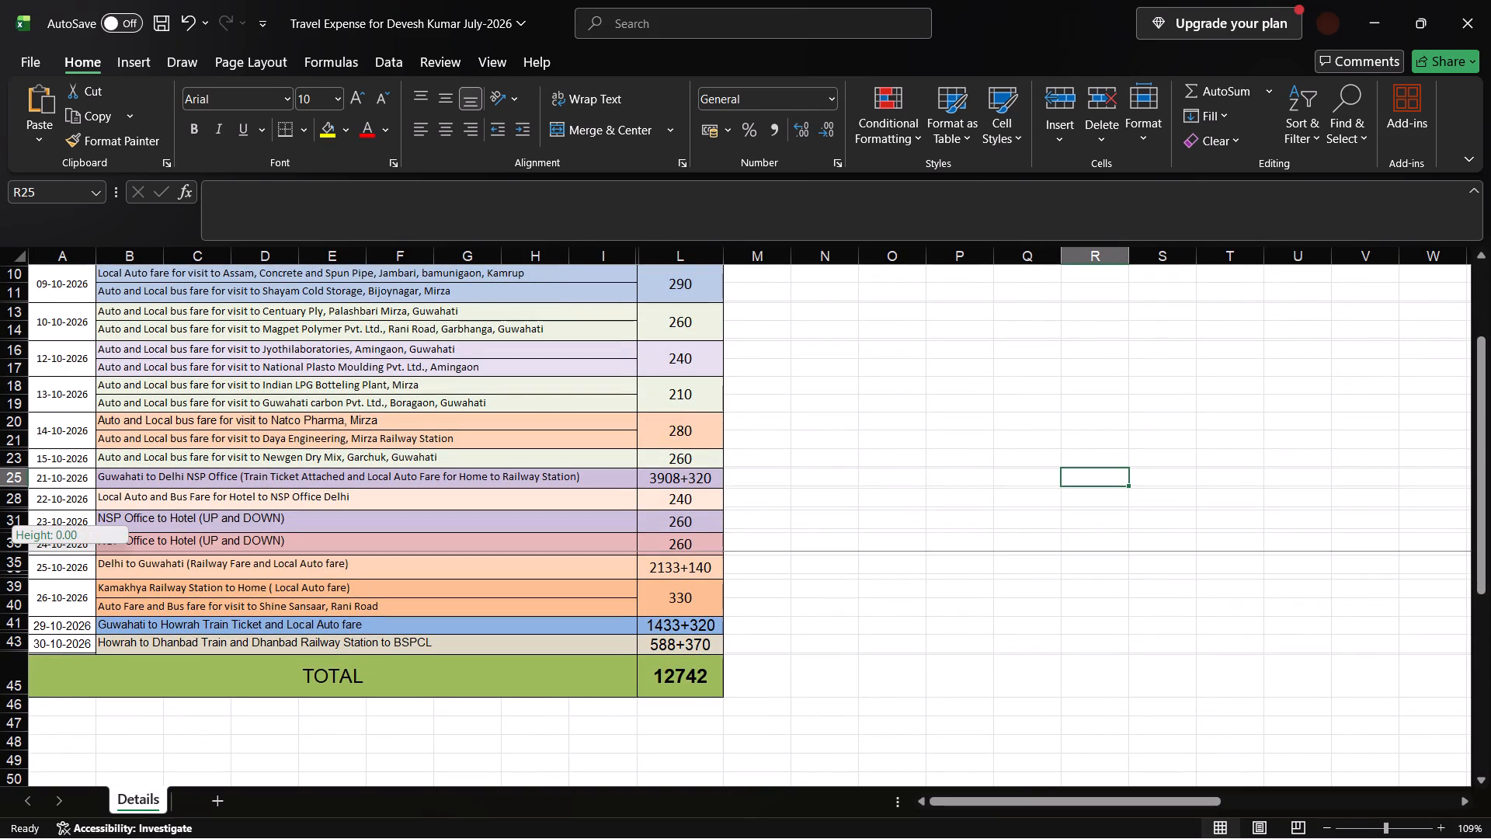
click(17, 506)
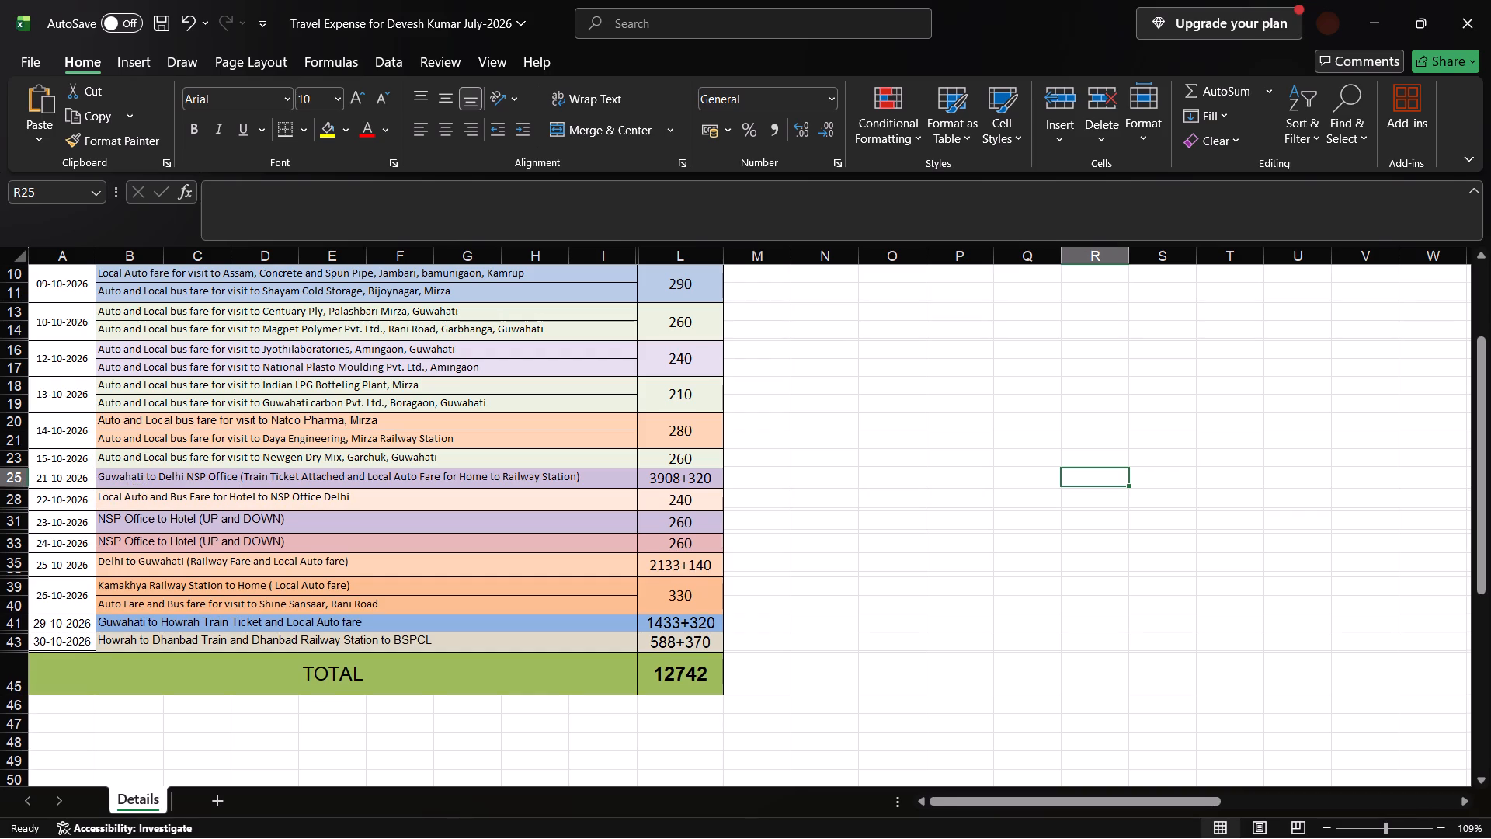
click(9, 533)
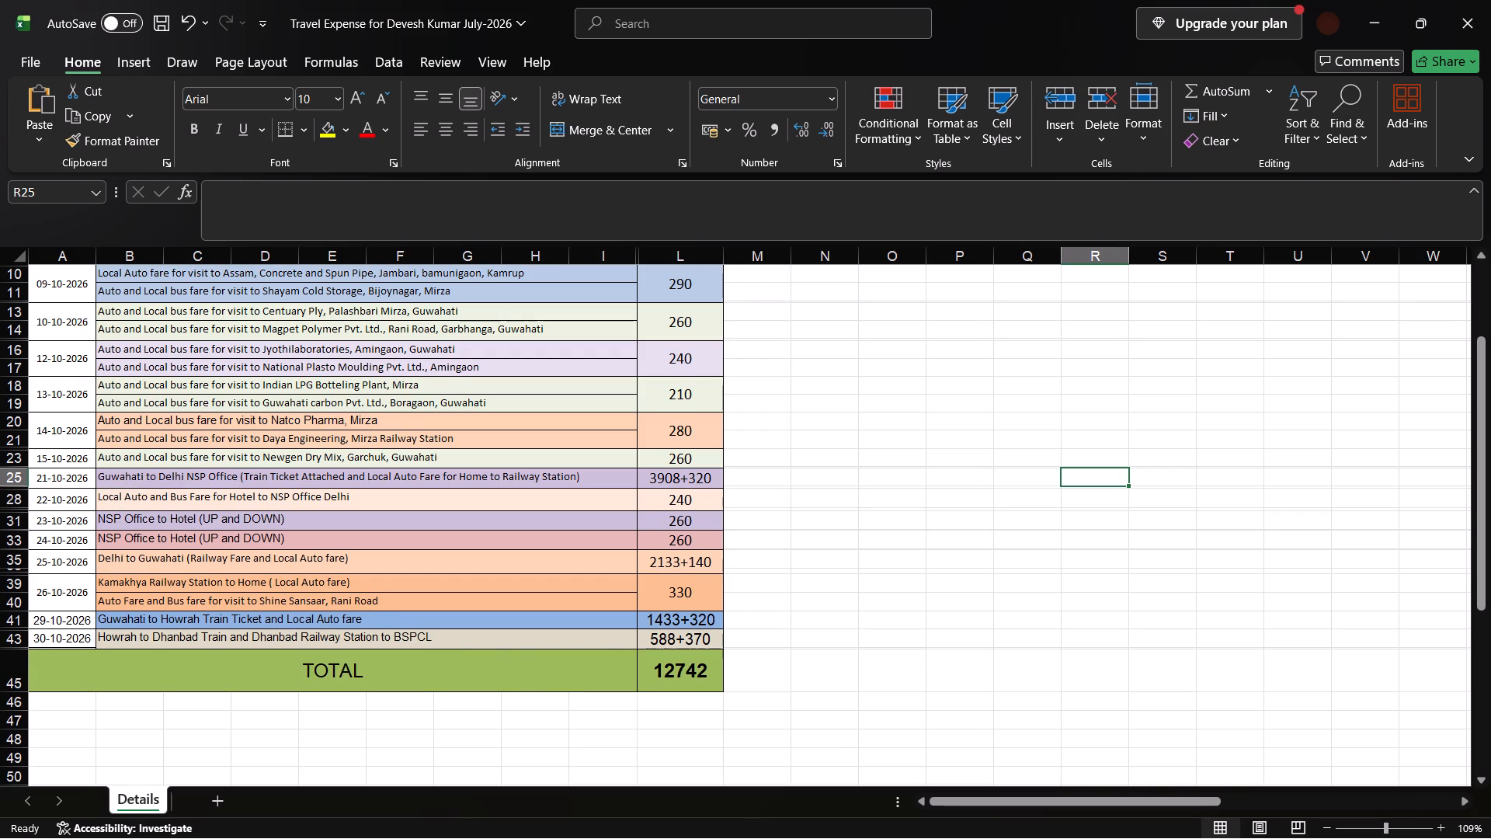
Review the tidied expense table from the TOTAL row up to the header row.
scroll(295, 553, up, 2)
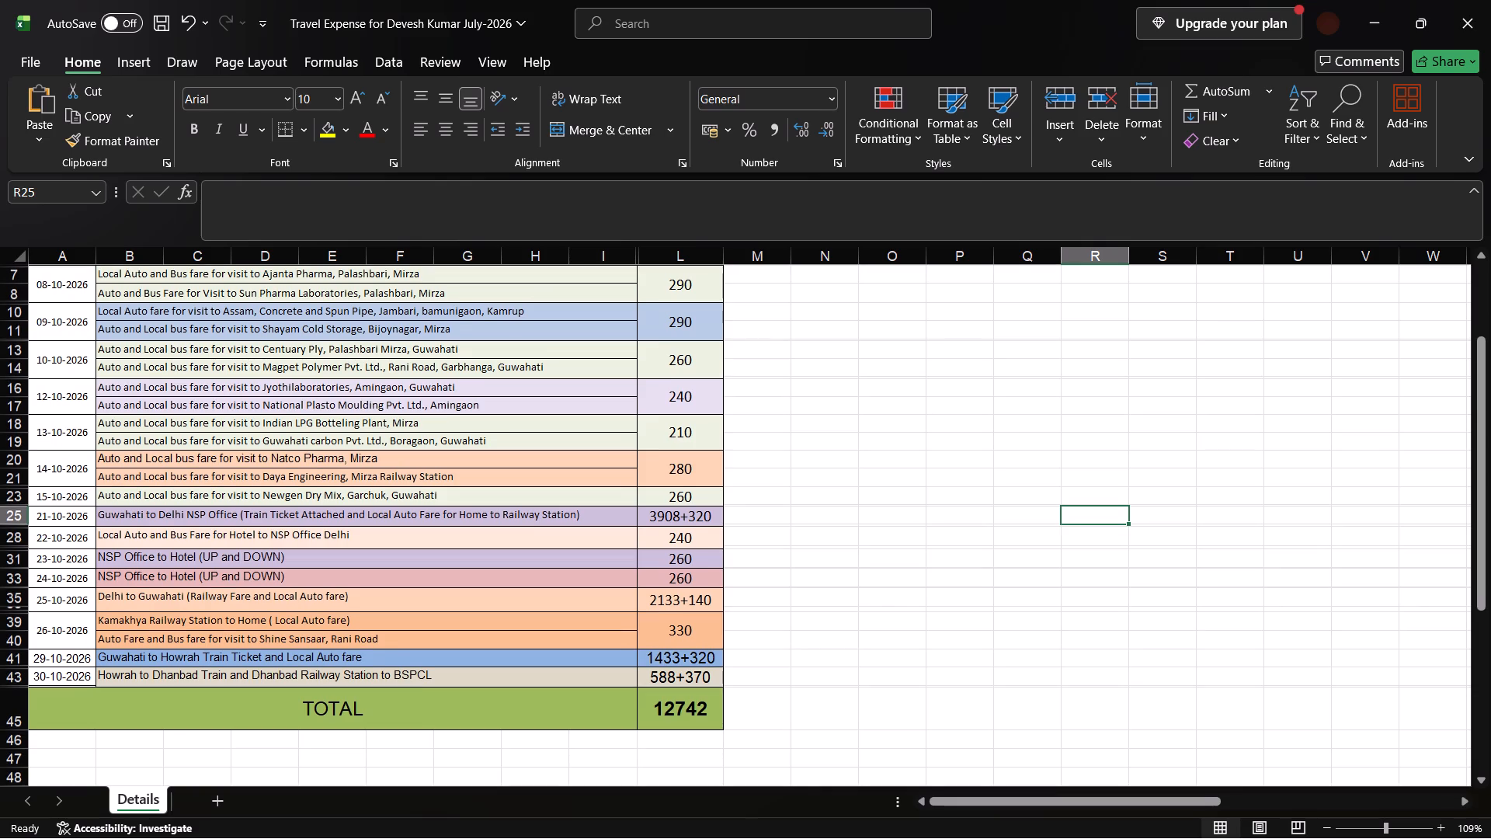
scroll(295, 553, up, 2)
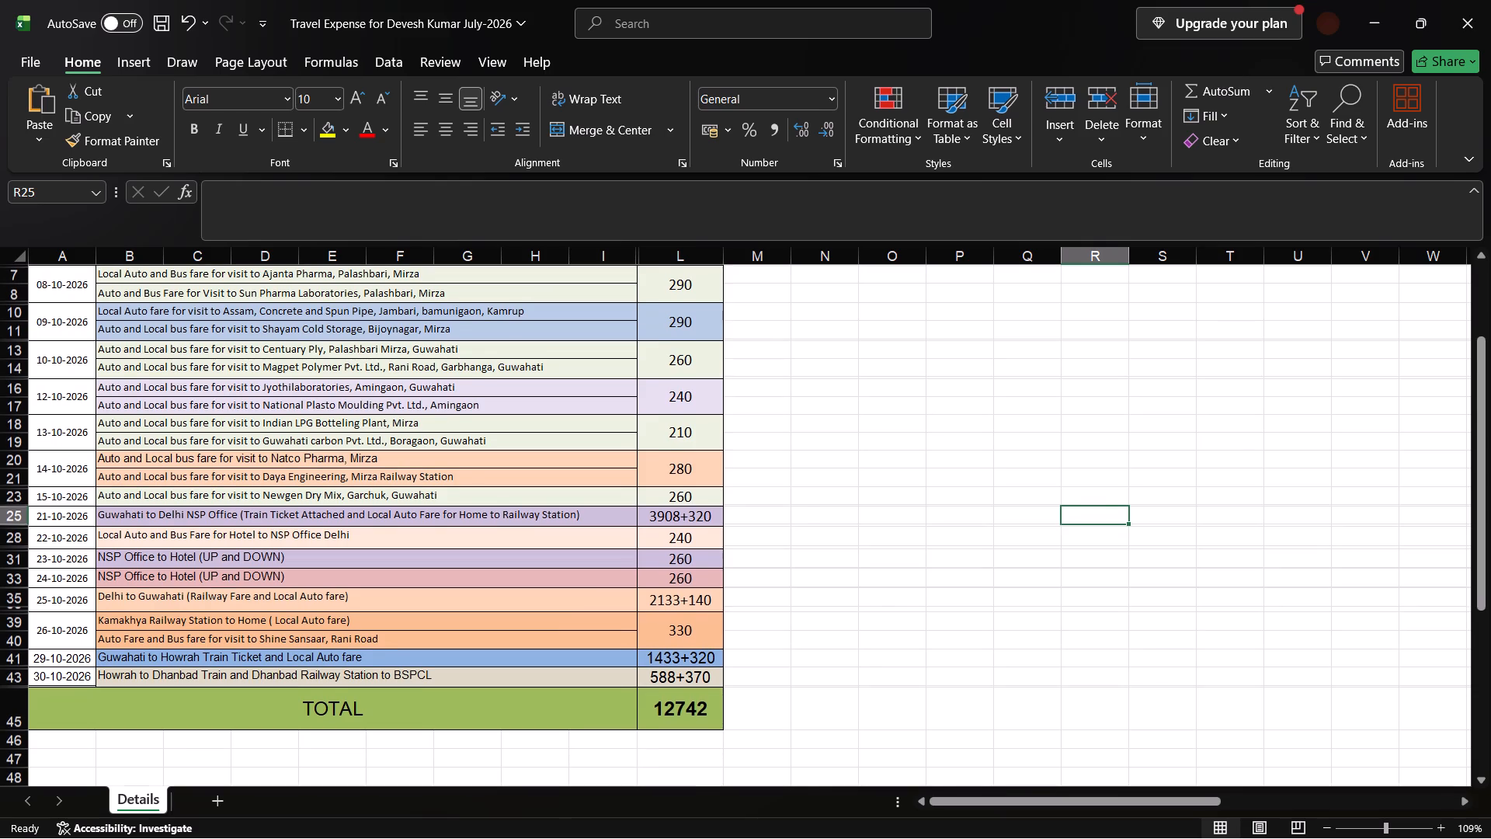
scroll(295, 553, up, 2)
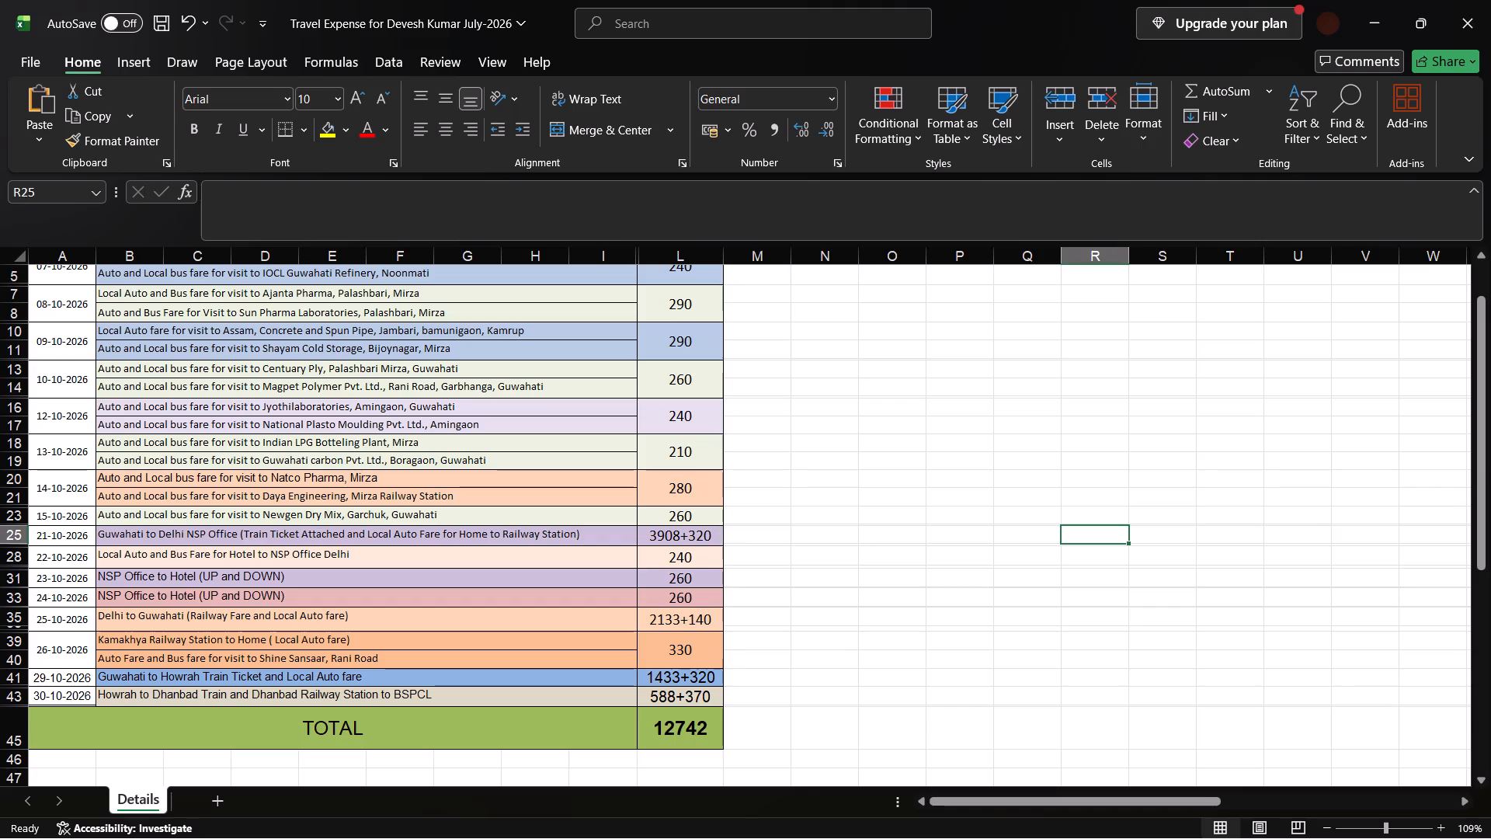
click(818, 440)
scroll(818, 440, up, 1)
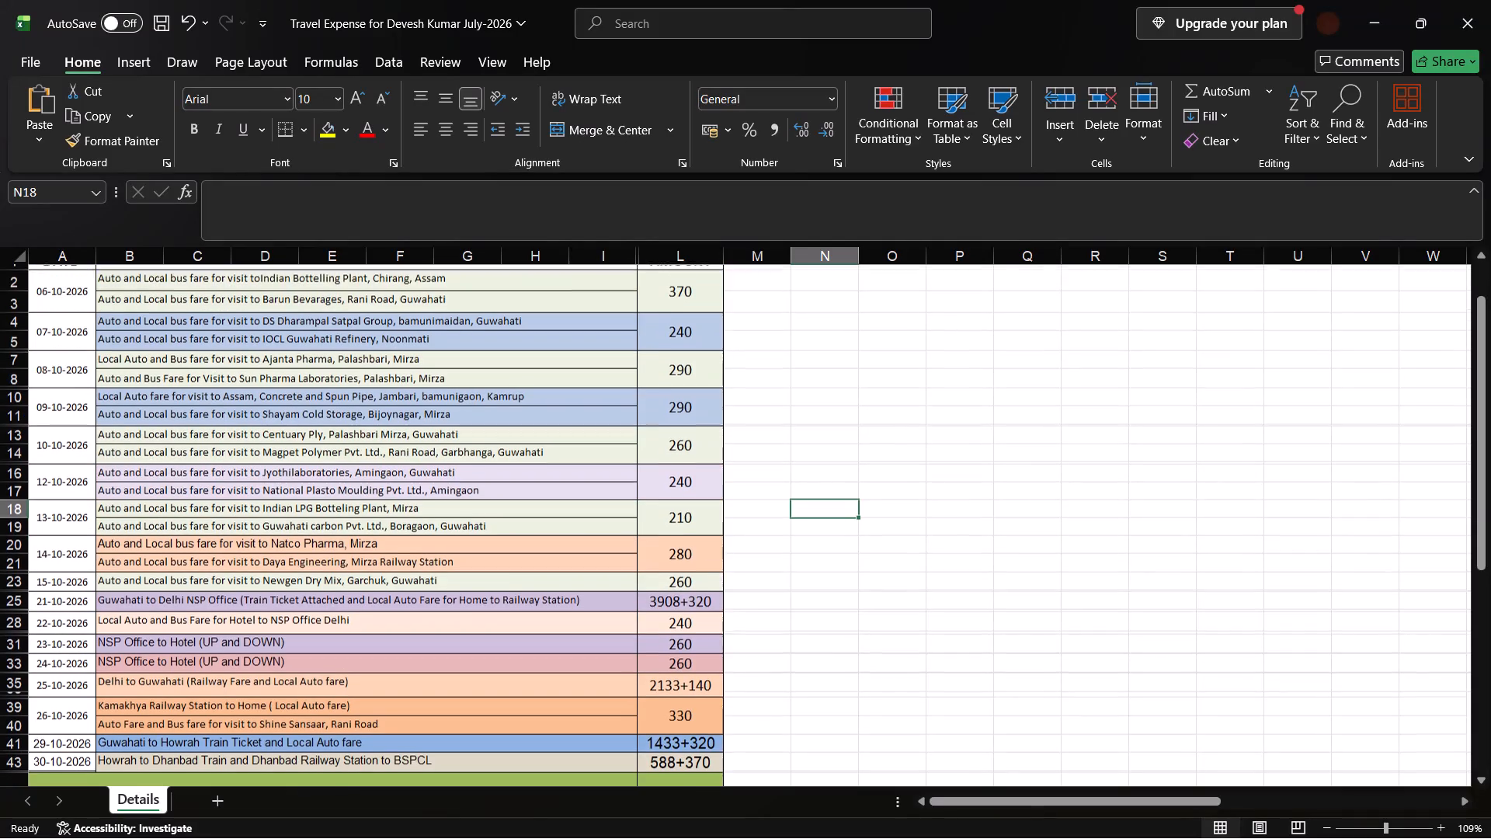
click(682, 721)
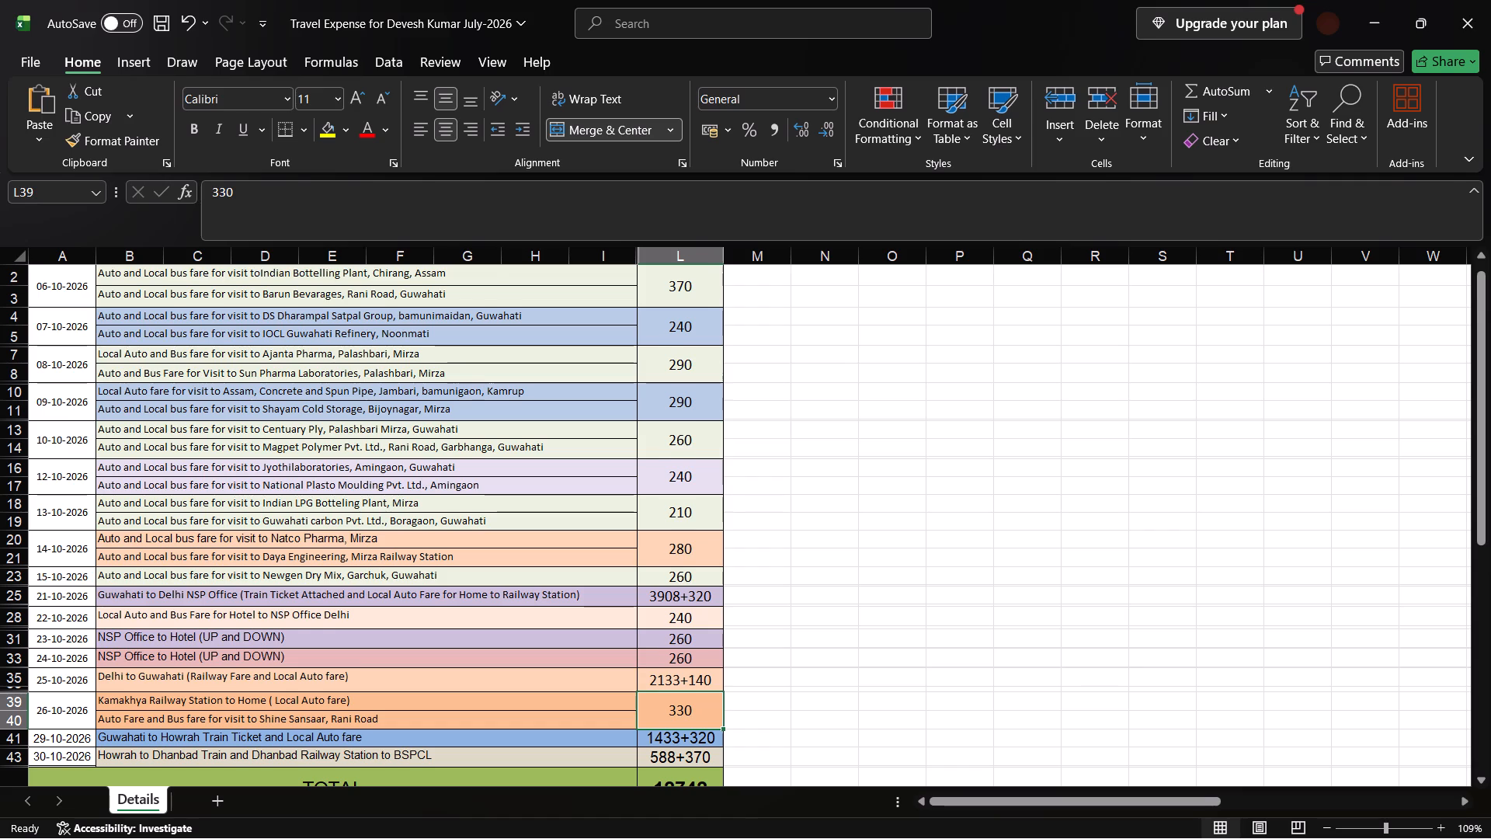
scroll(767, 479, up, 3)
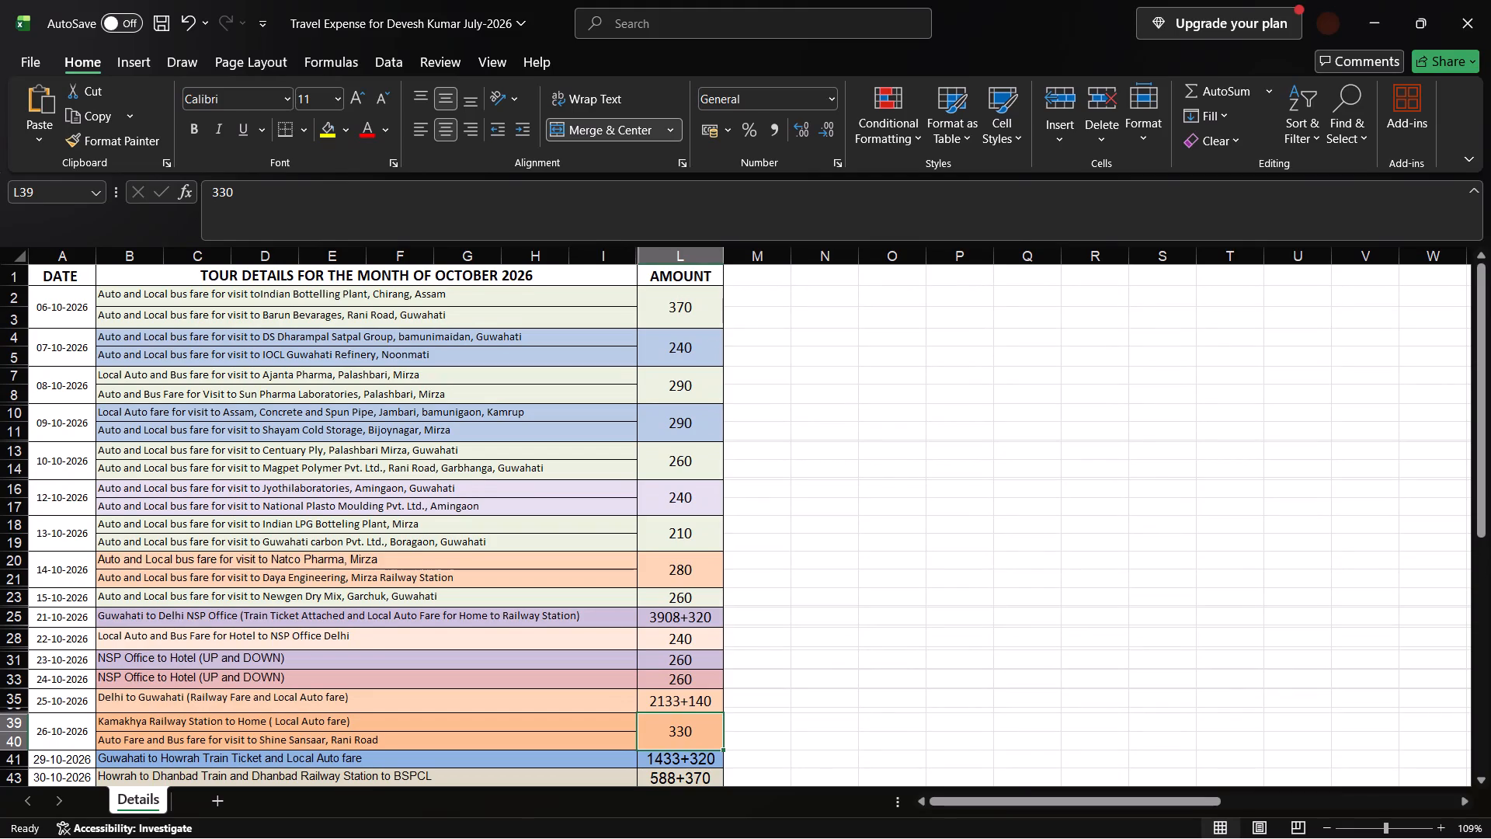
scroll(767, 479, up, 3)
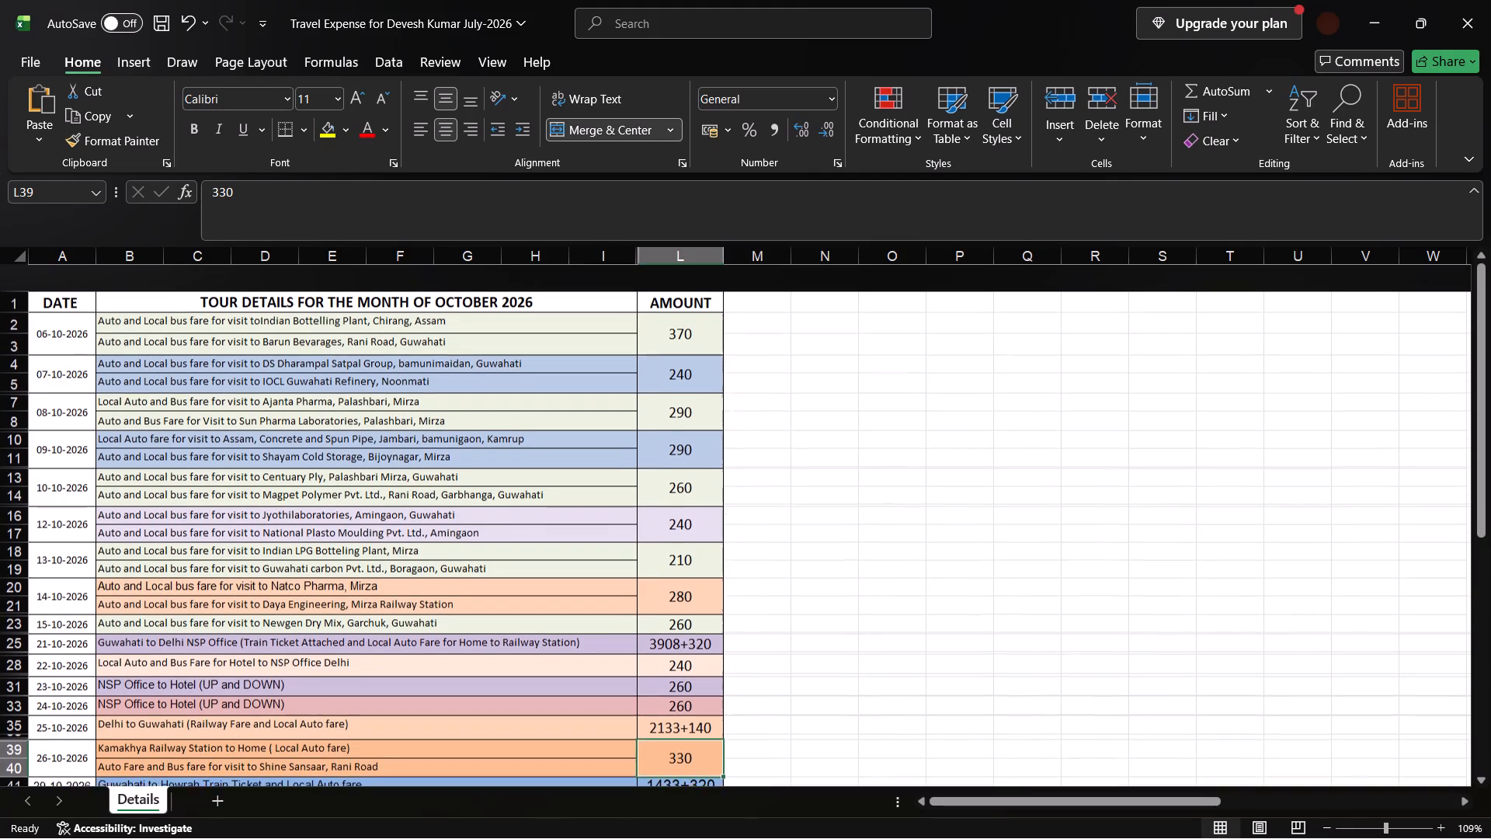
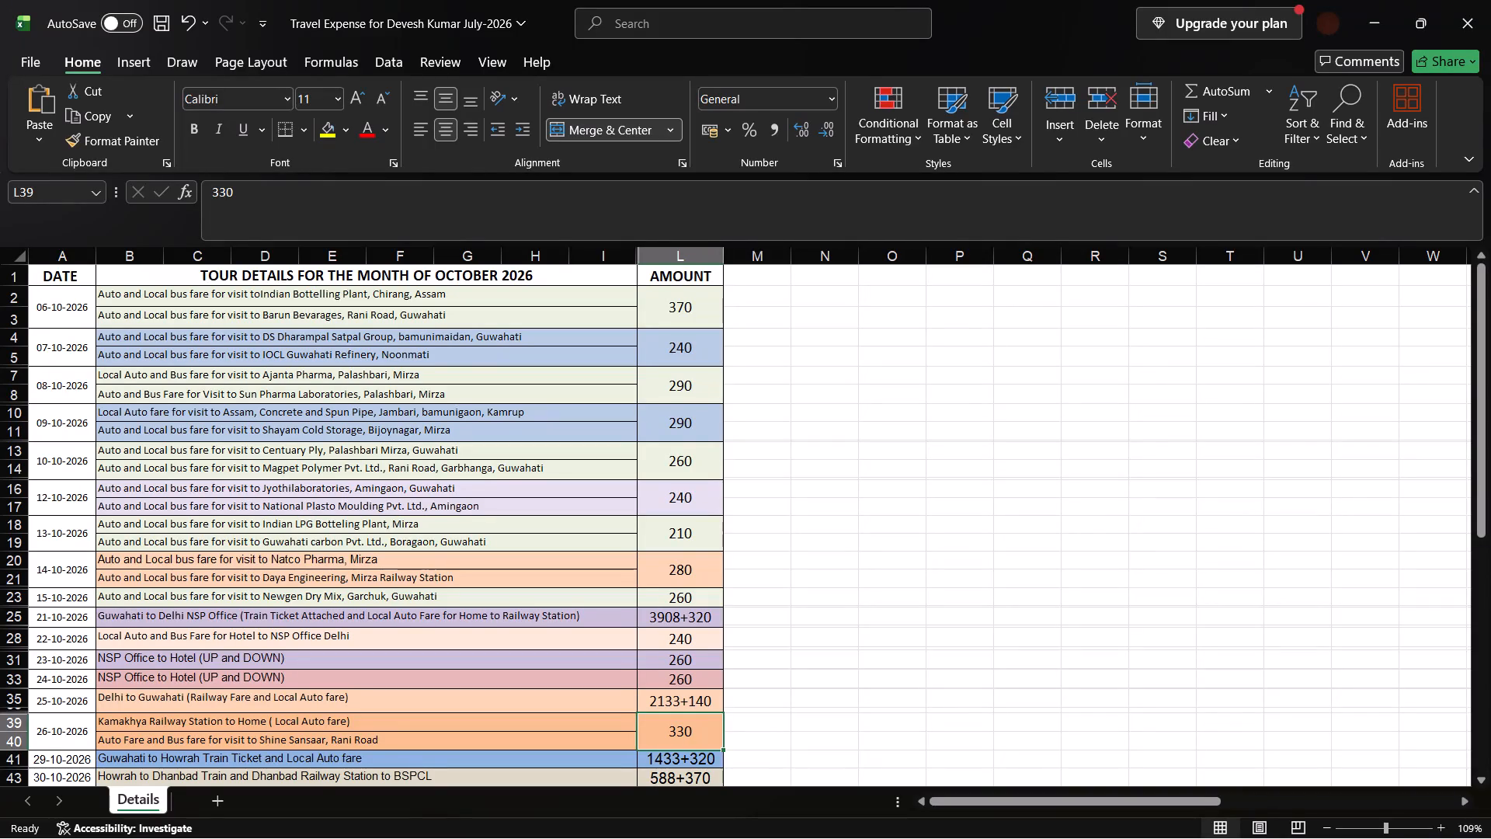
Fill the header row from DATE to AMOUNT with a light red colour.
click(737, 428)
scroll(737, 428, up, 3)
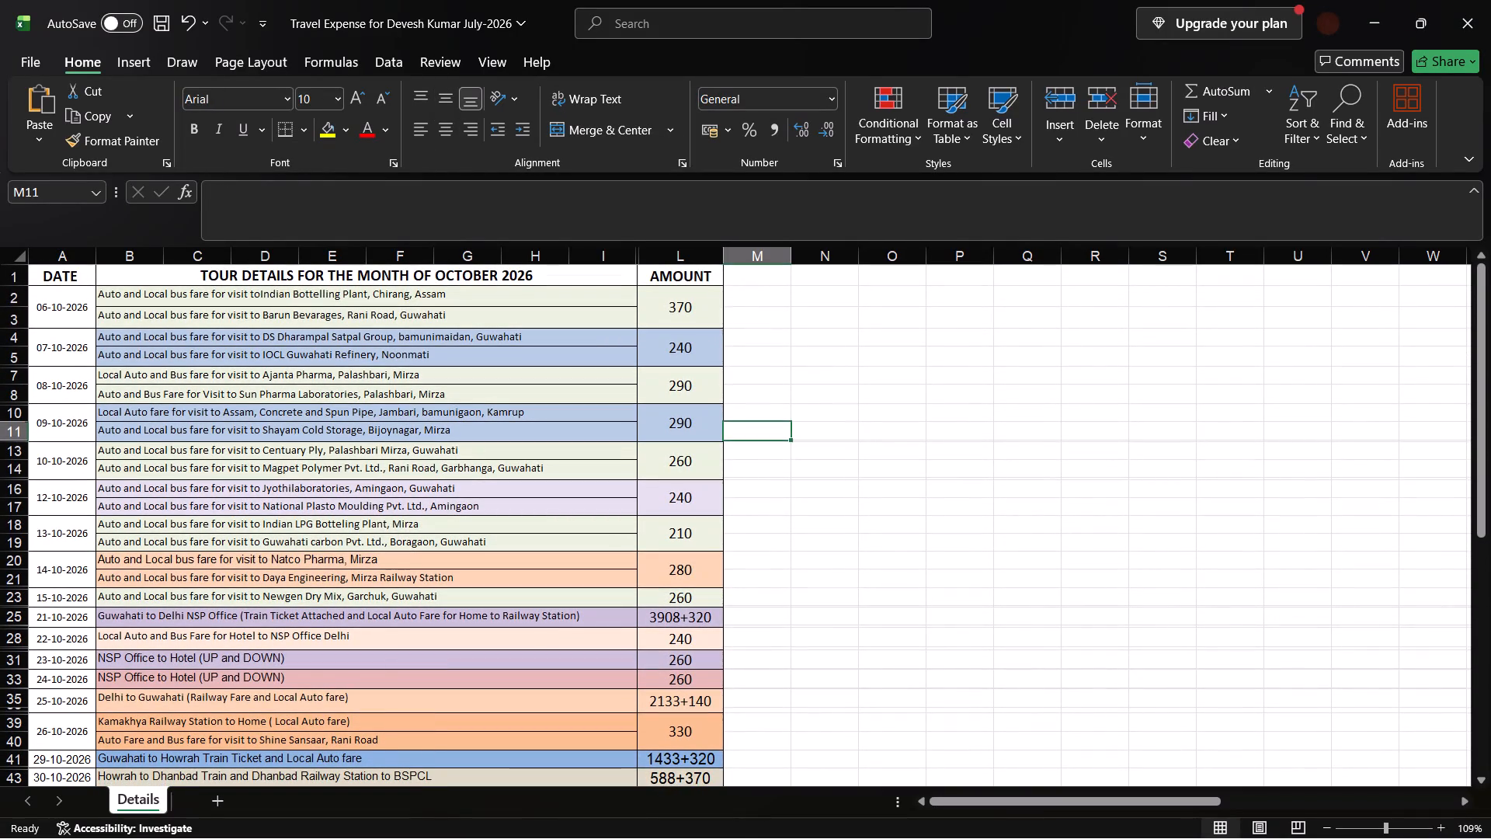
drag(693, 280, 68, 279)
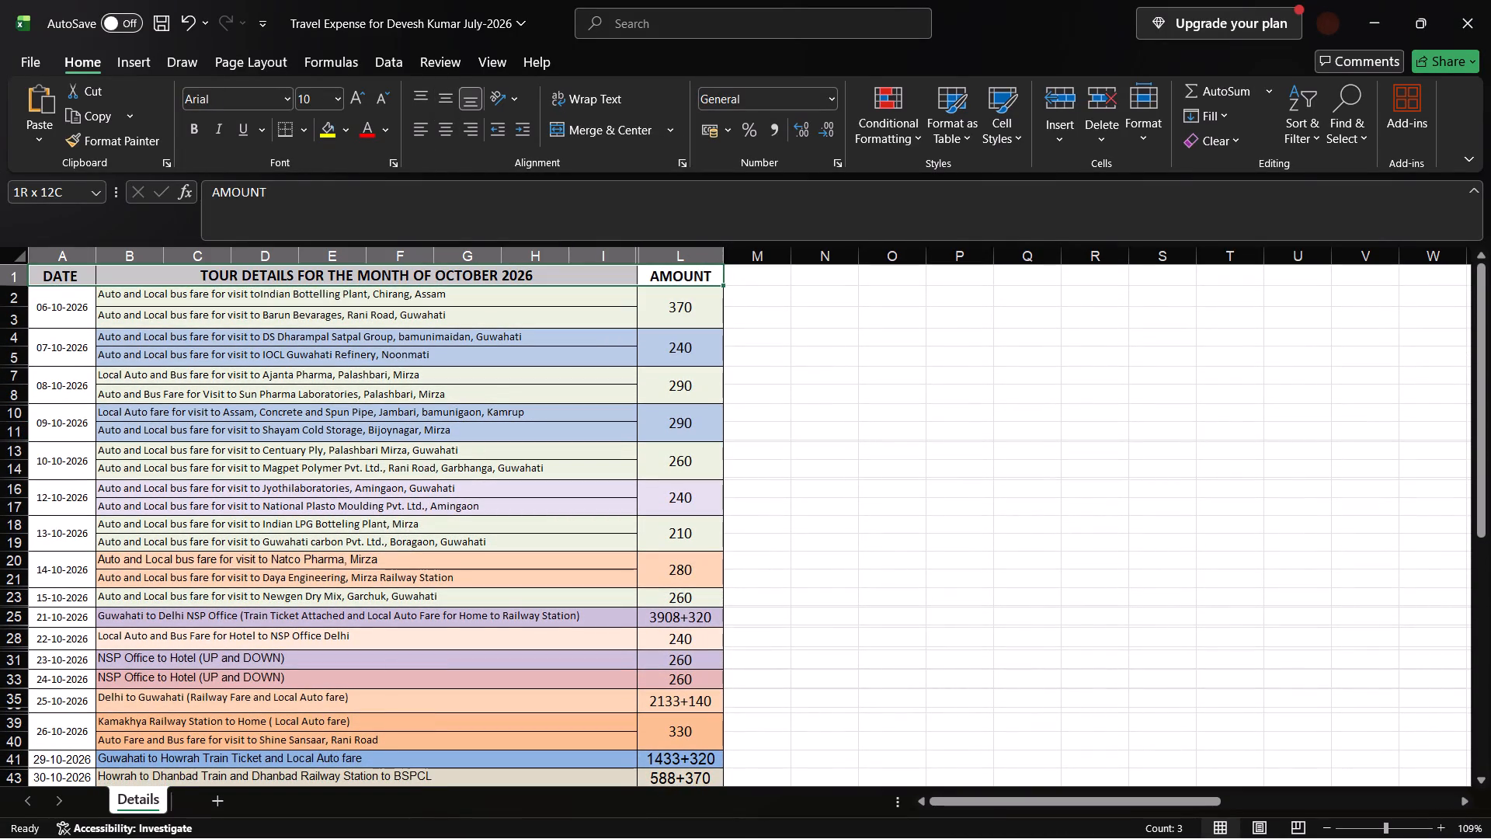
drag(68, 279, 68, 278)
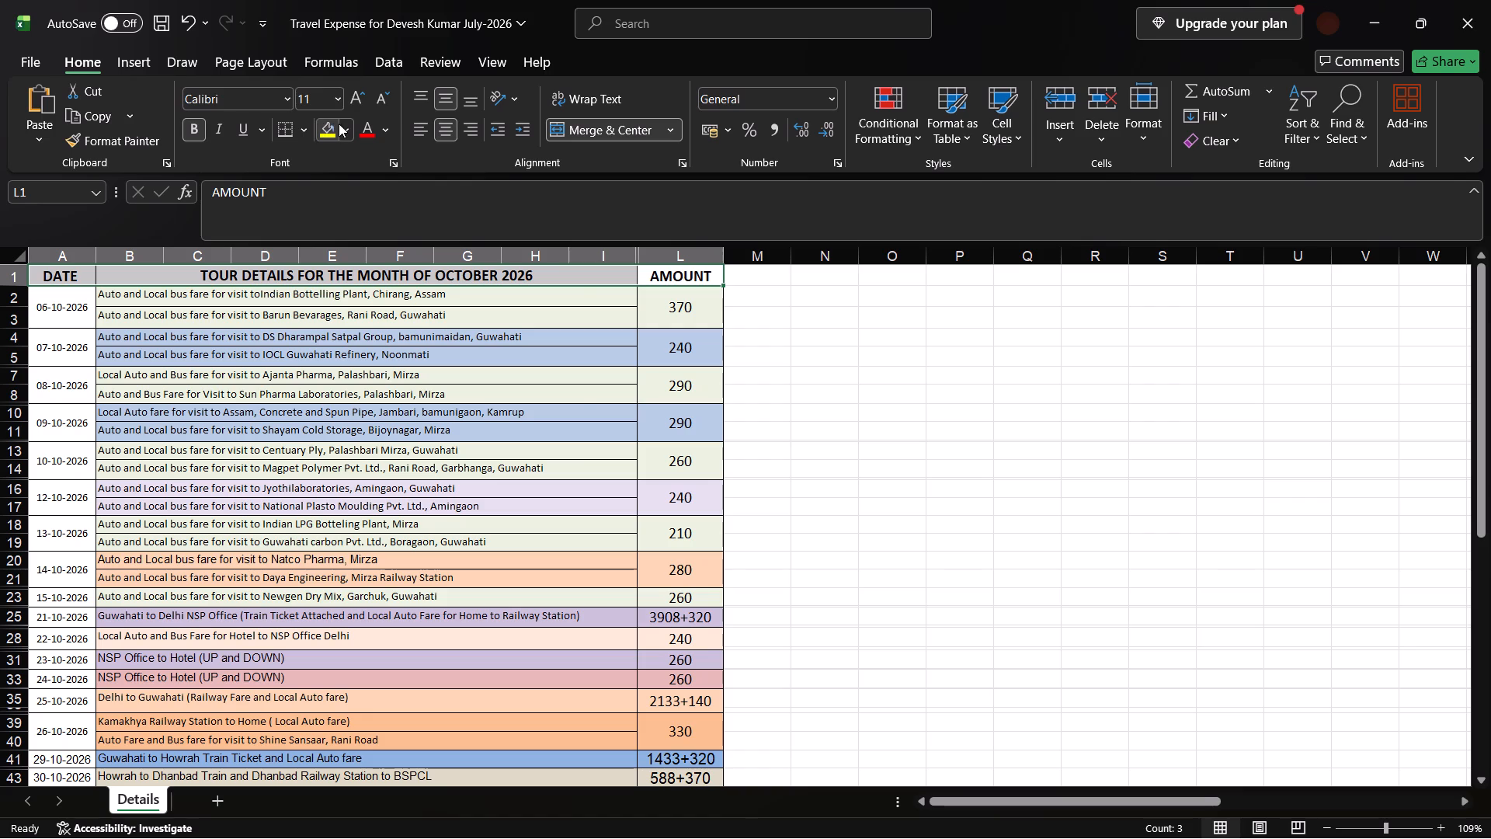
click(342, 124)
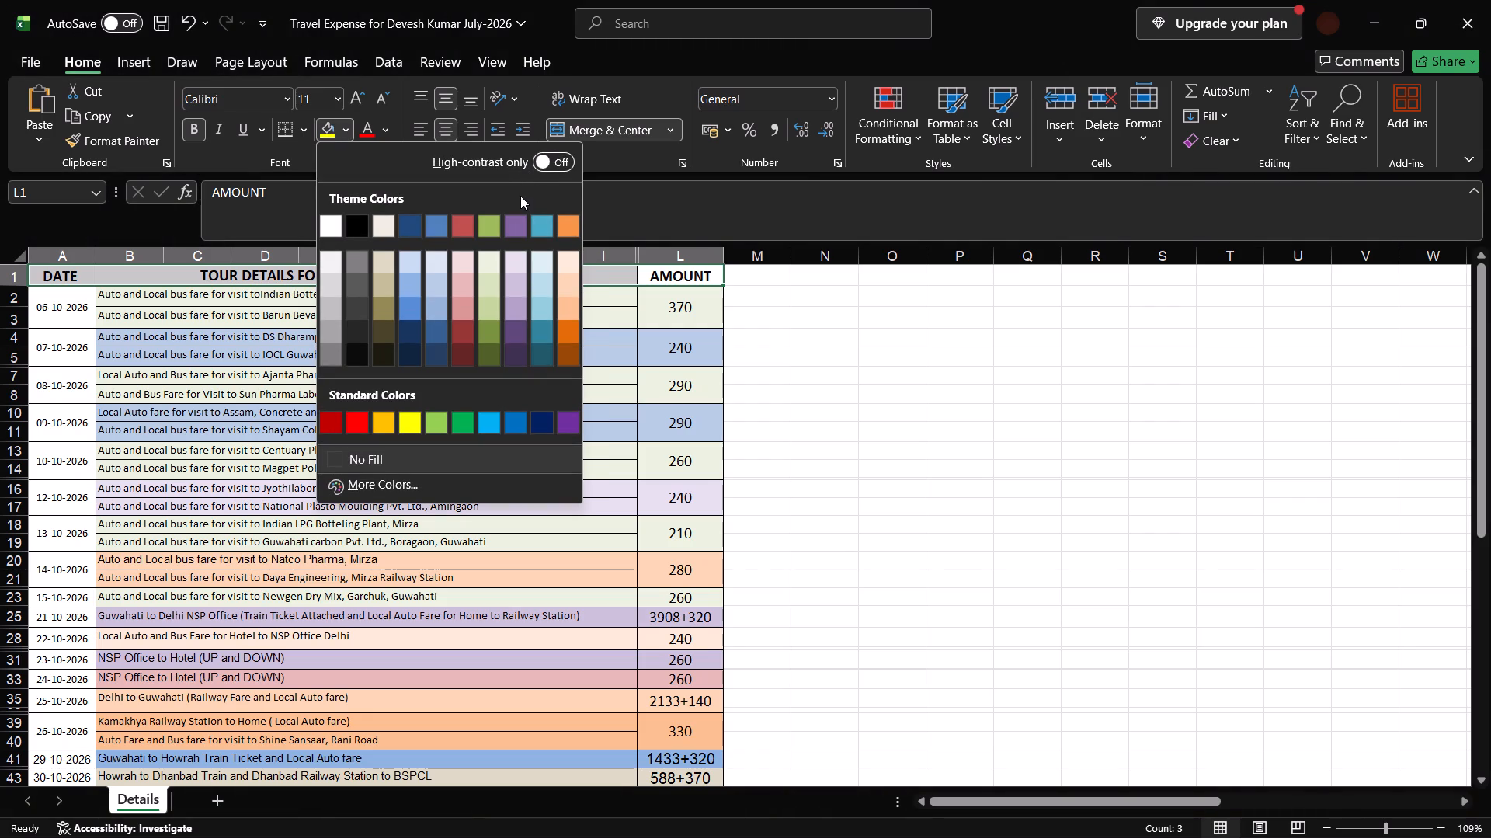
click(461, 312)
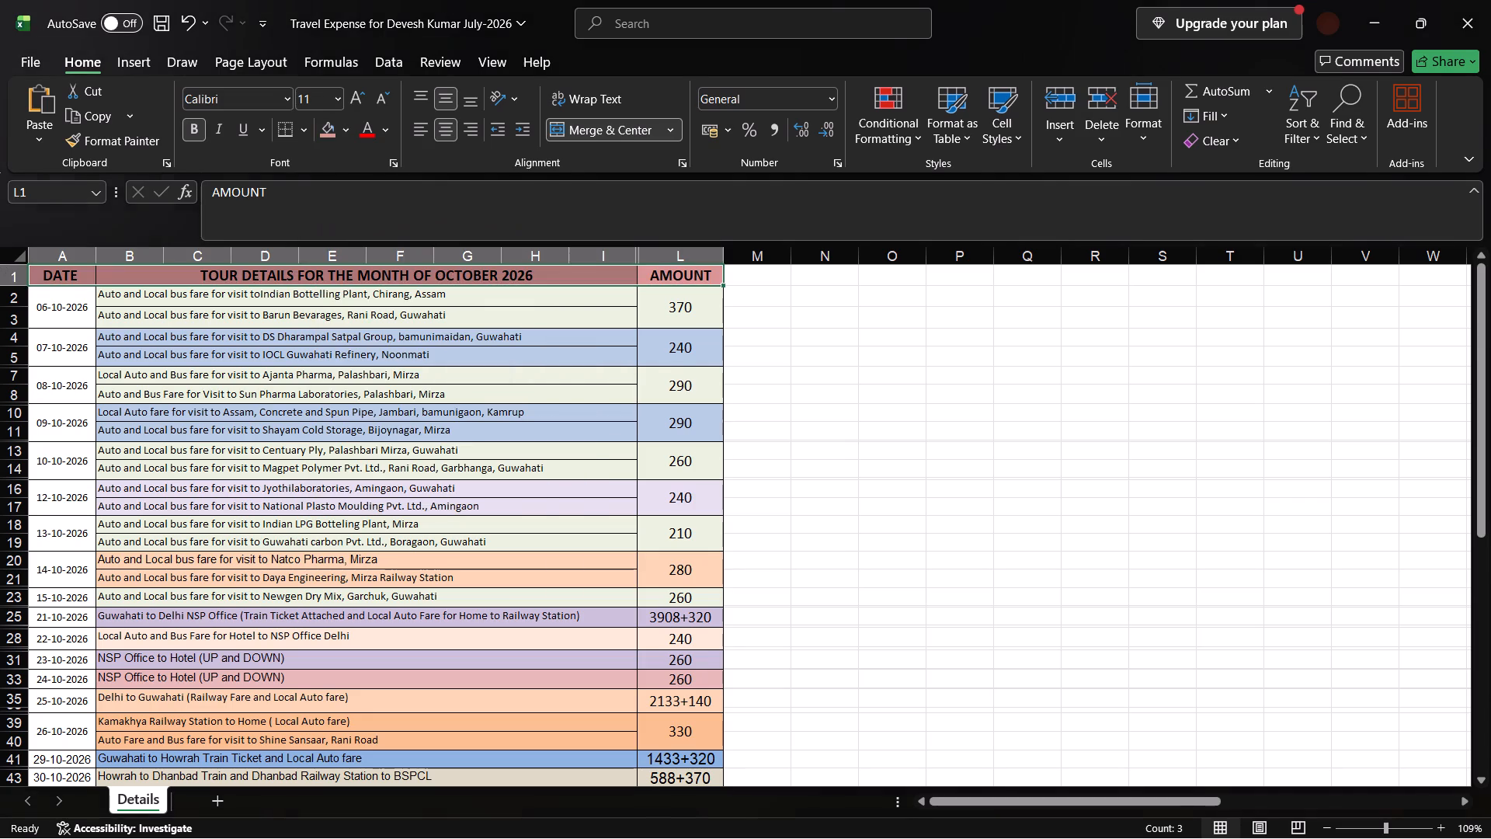
click(875, 356)
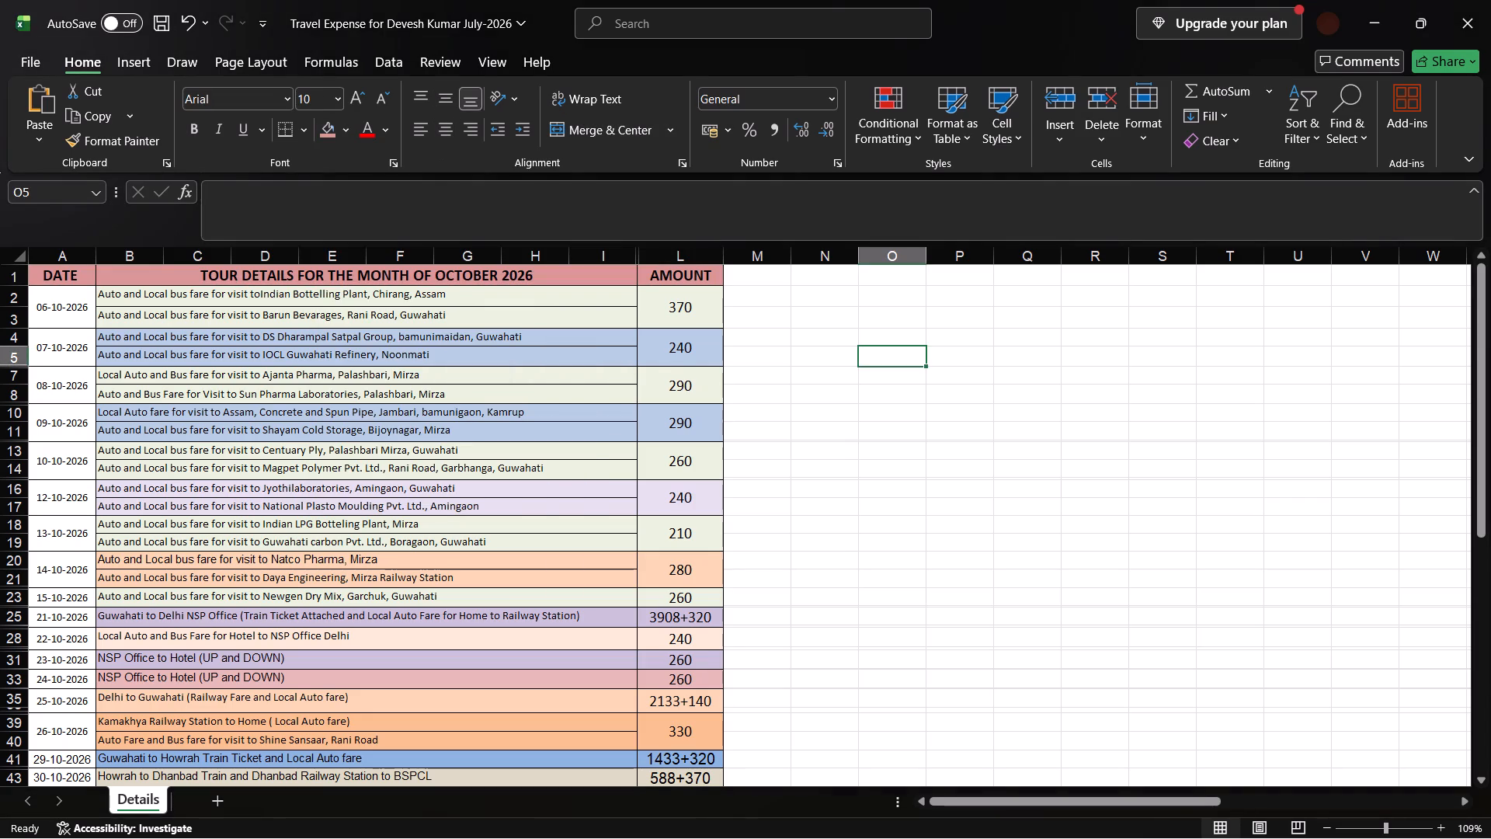
Fill the date cells from 06-10-2026 to 30-10-2026 with a light purple colour.
drag(68, 311, 33, 802)
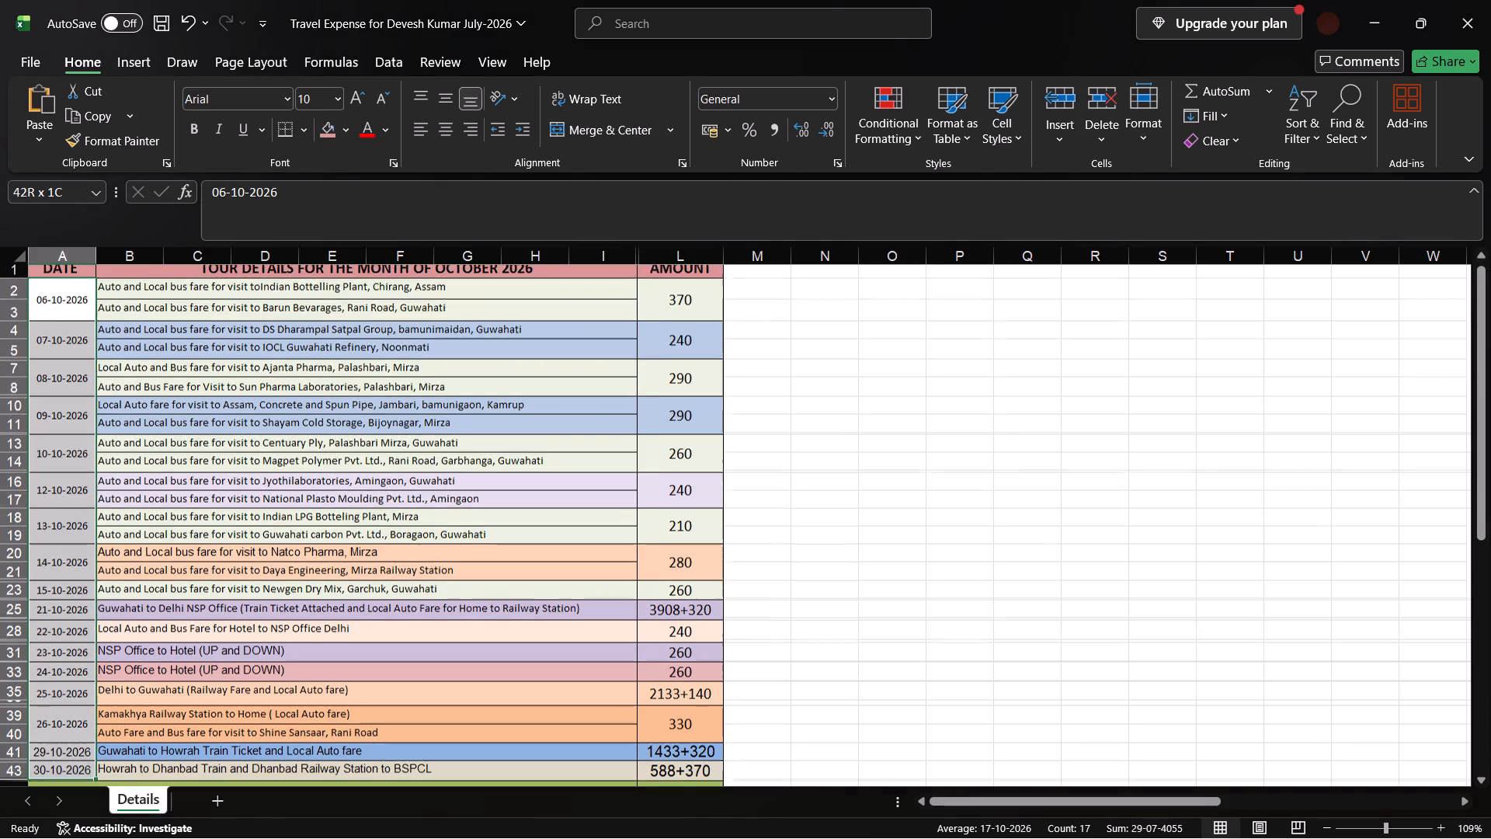
drag(33, 802, 57, 712)
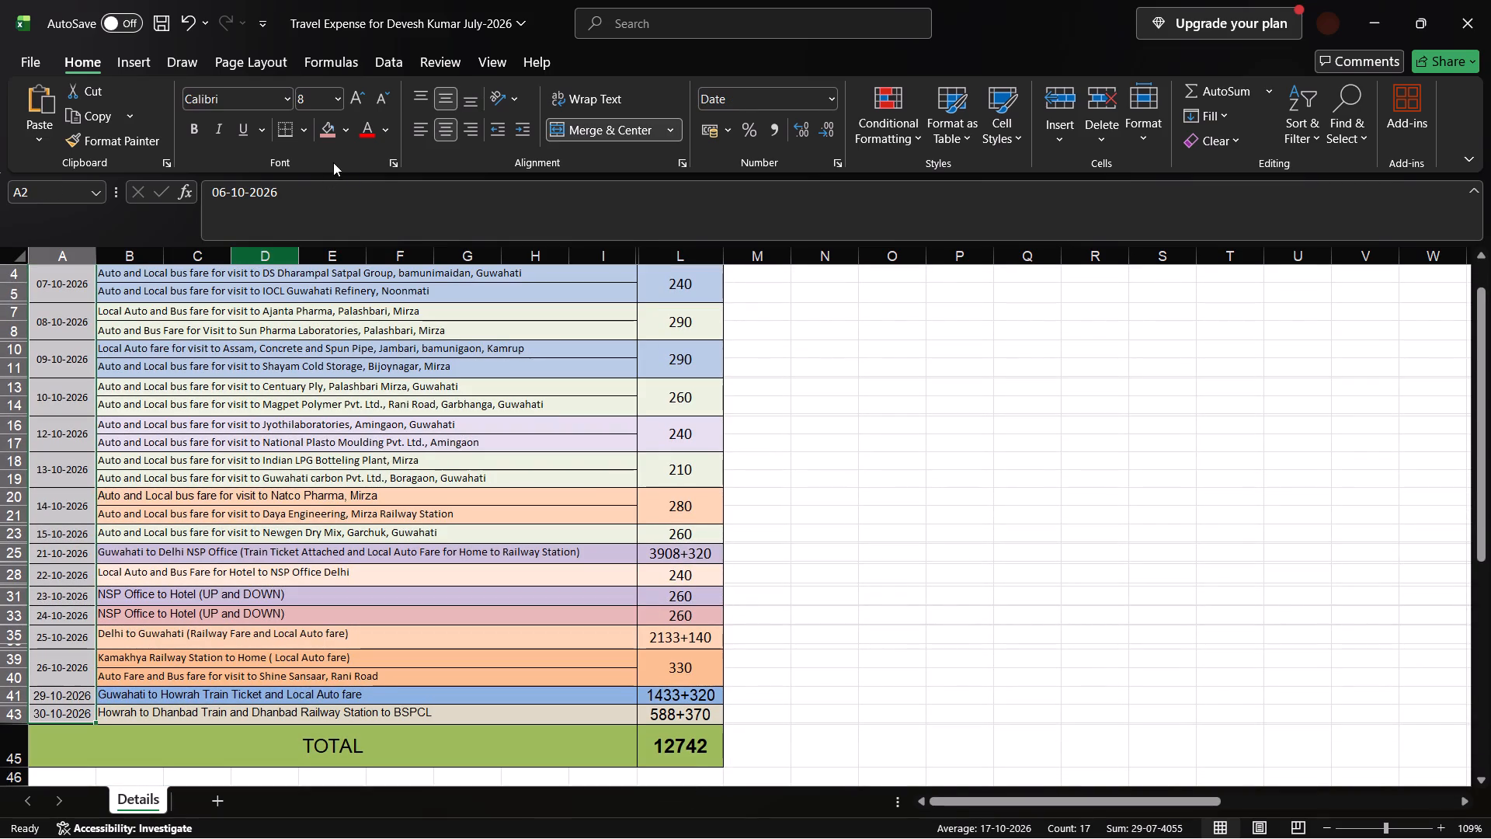
click(345, 124)
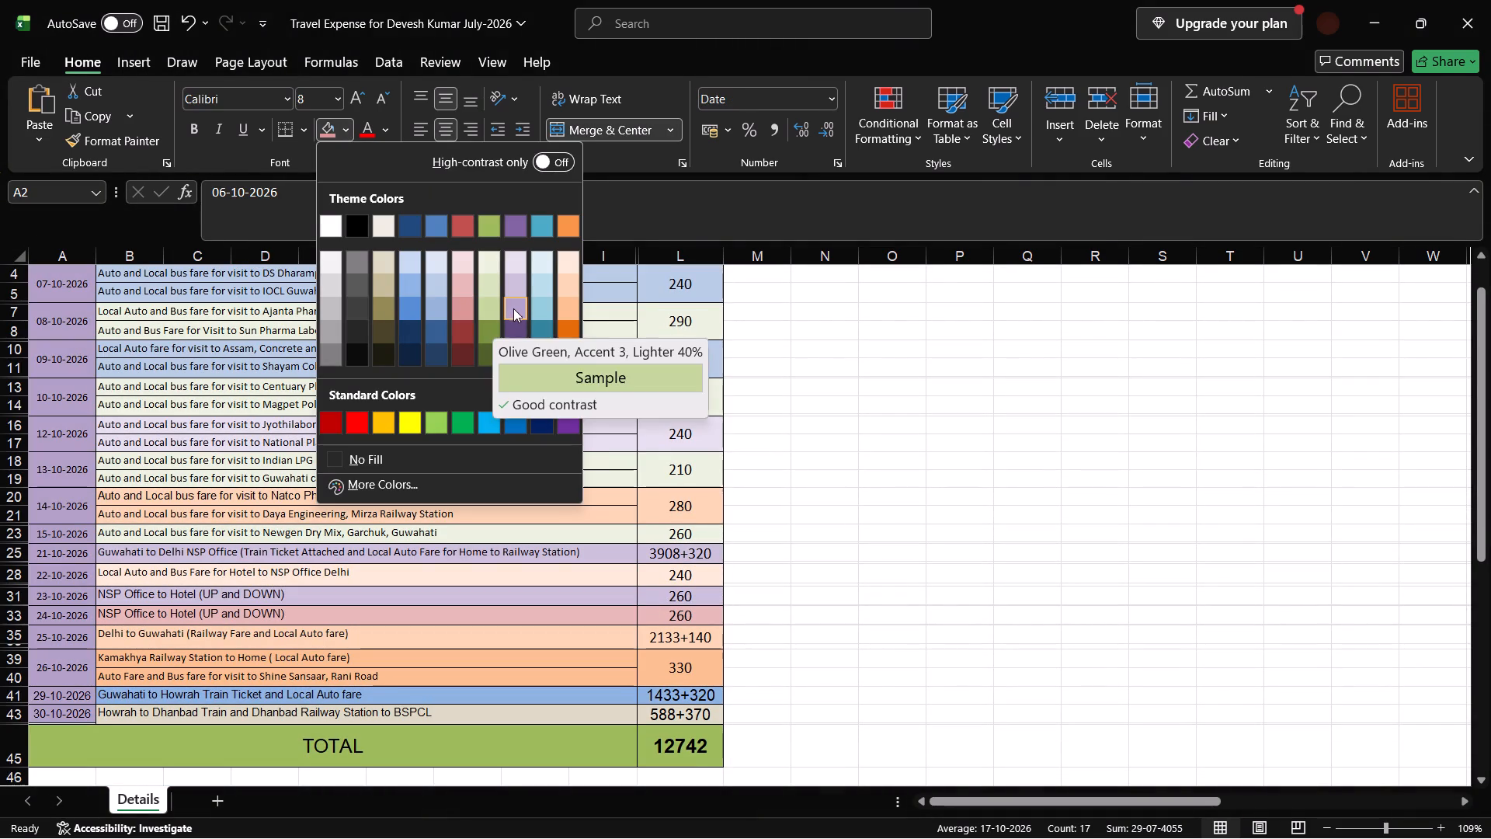
click(513, 306)
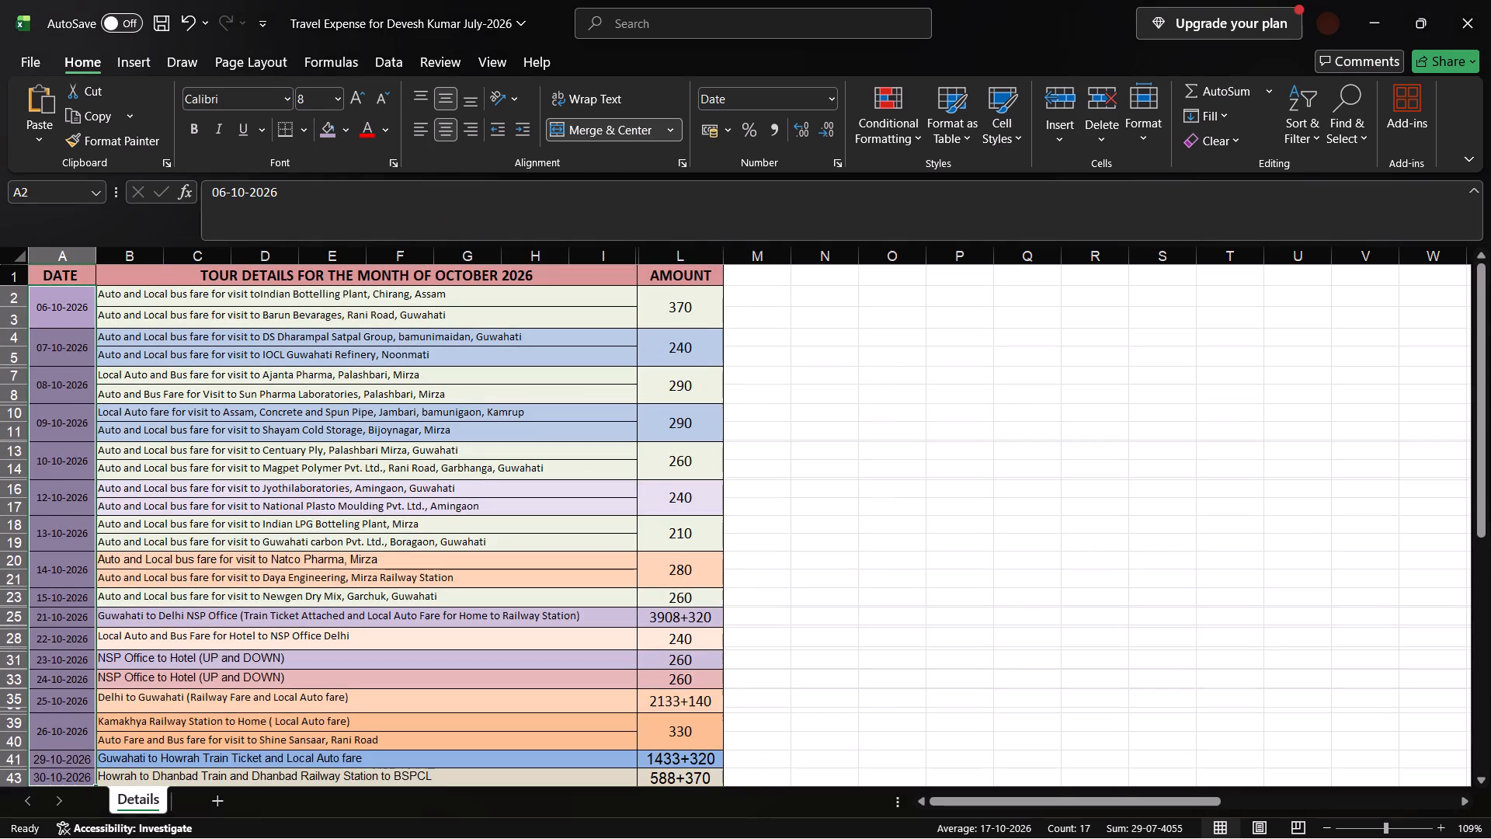
click(1023, 469)
scroll(1023, 469, up, 3)
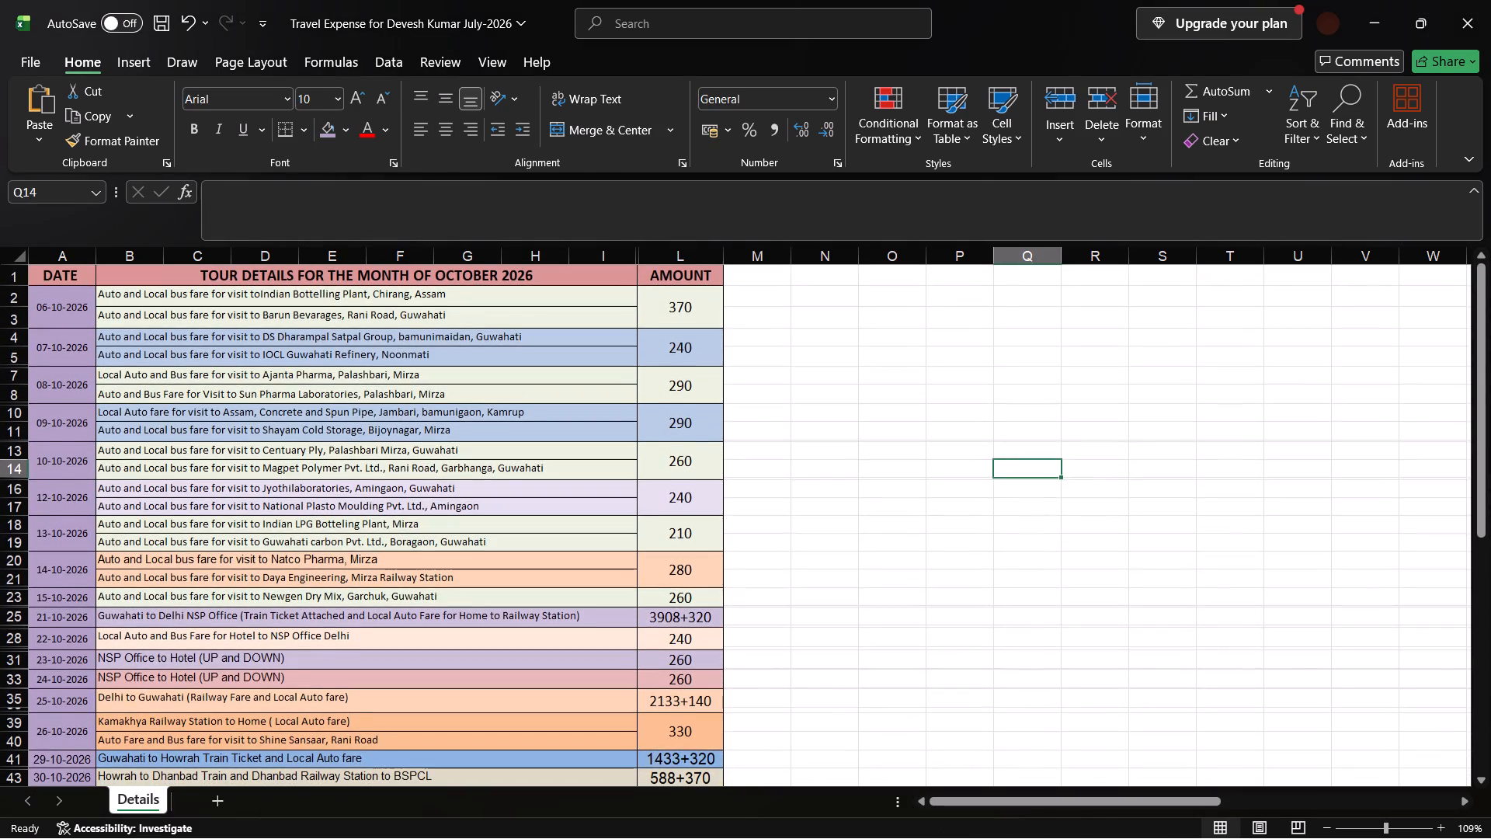
Widen the AMOUNT column slightly.
scroll(1023, 469, down, 1)
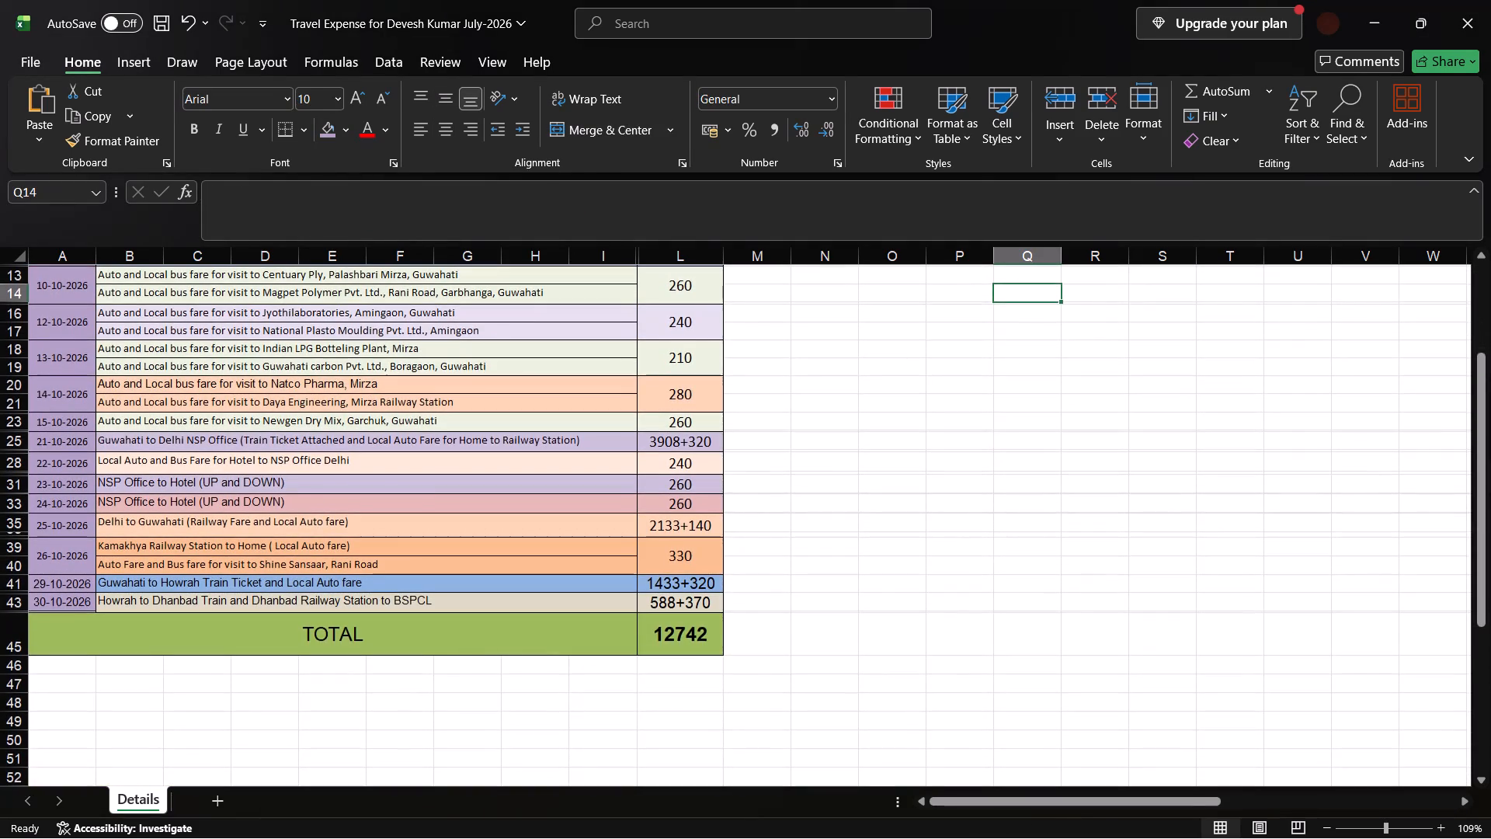
scroll(1023, 469, up, 3)
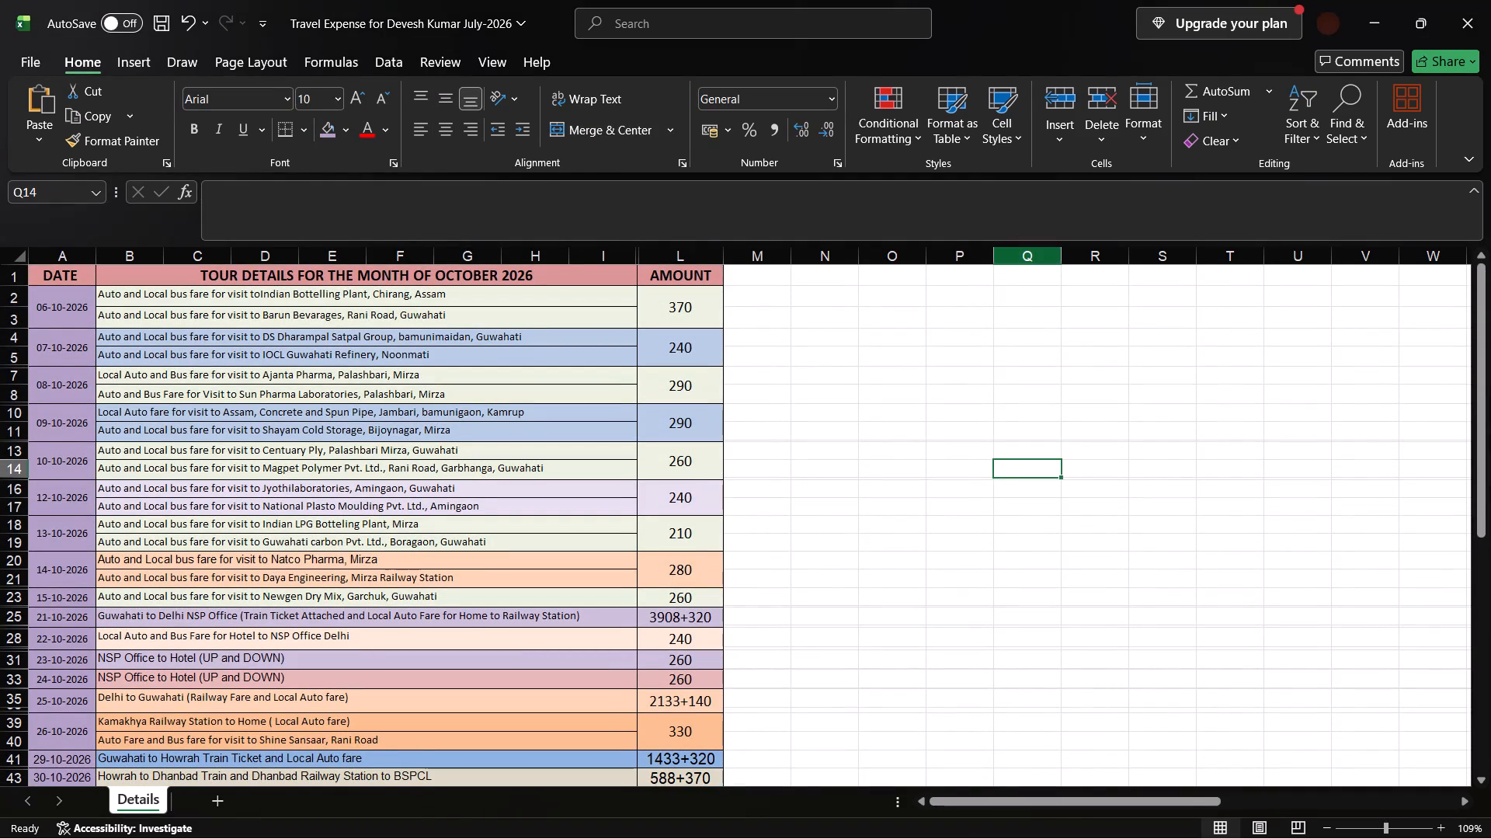
scroll(1018, 219, down, 1)
scroll(944, 439, down, 2)
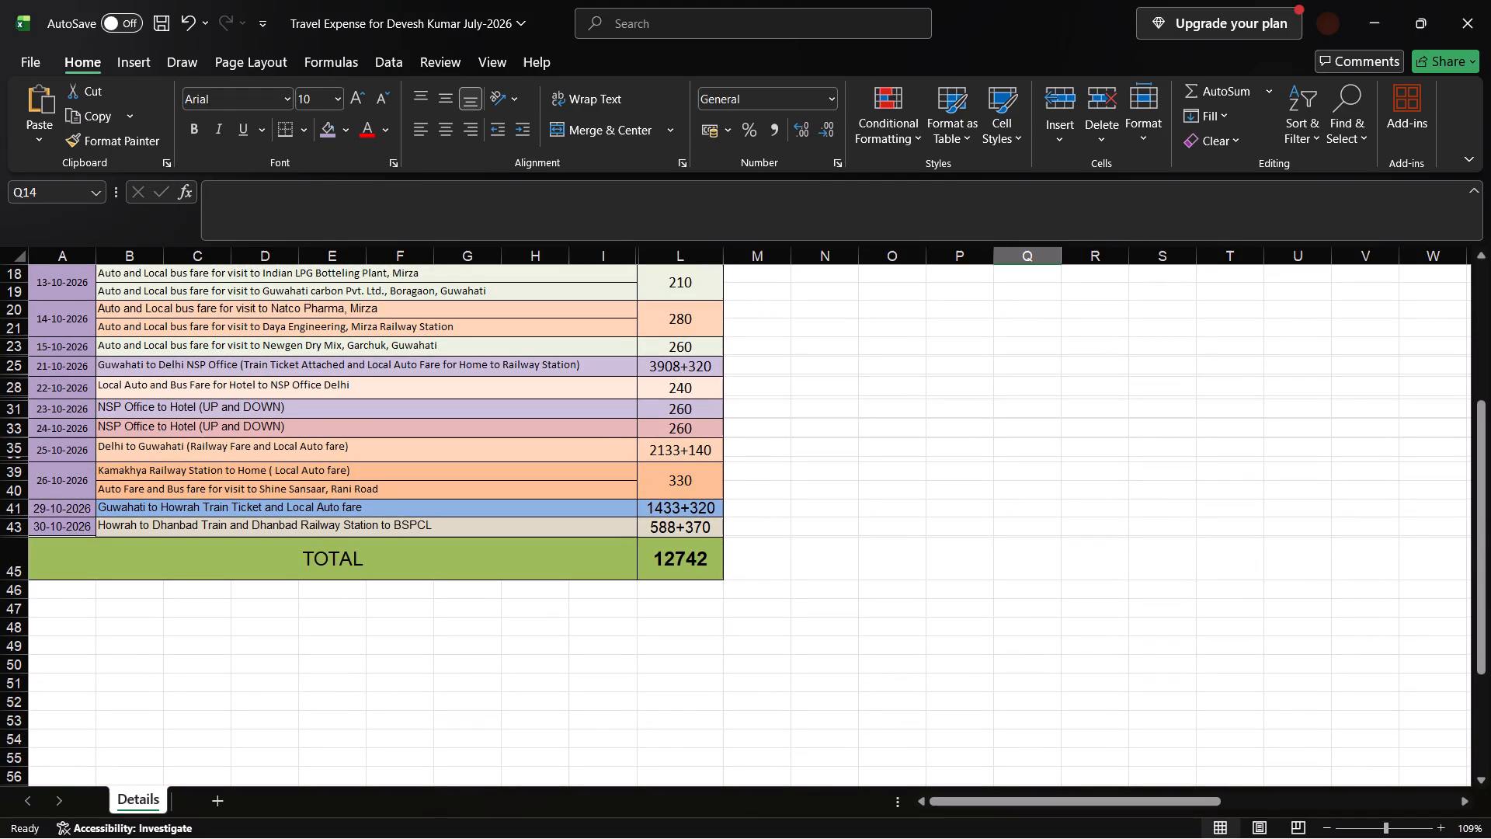
drag(725, 256, 735, 256)
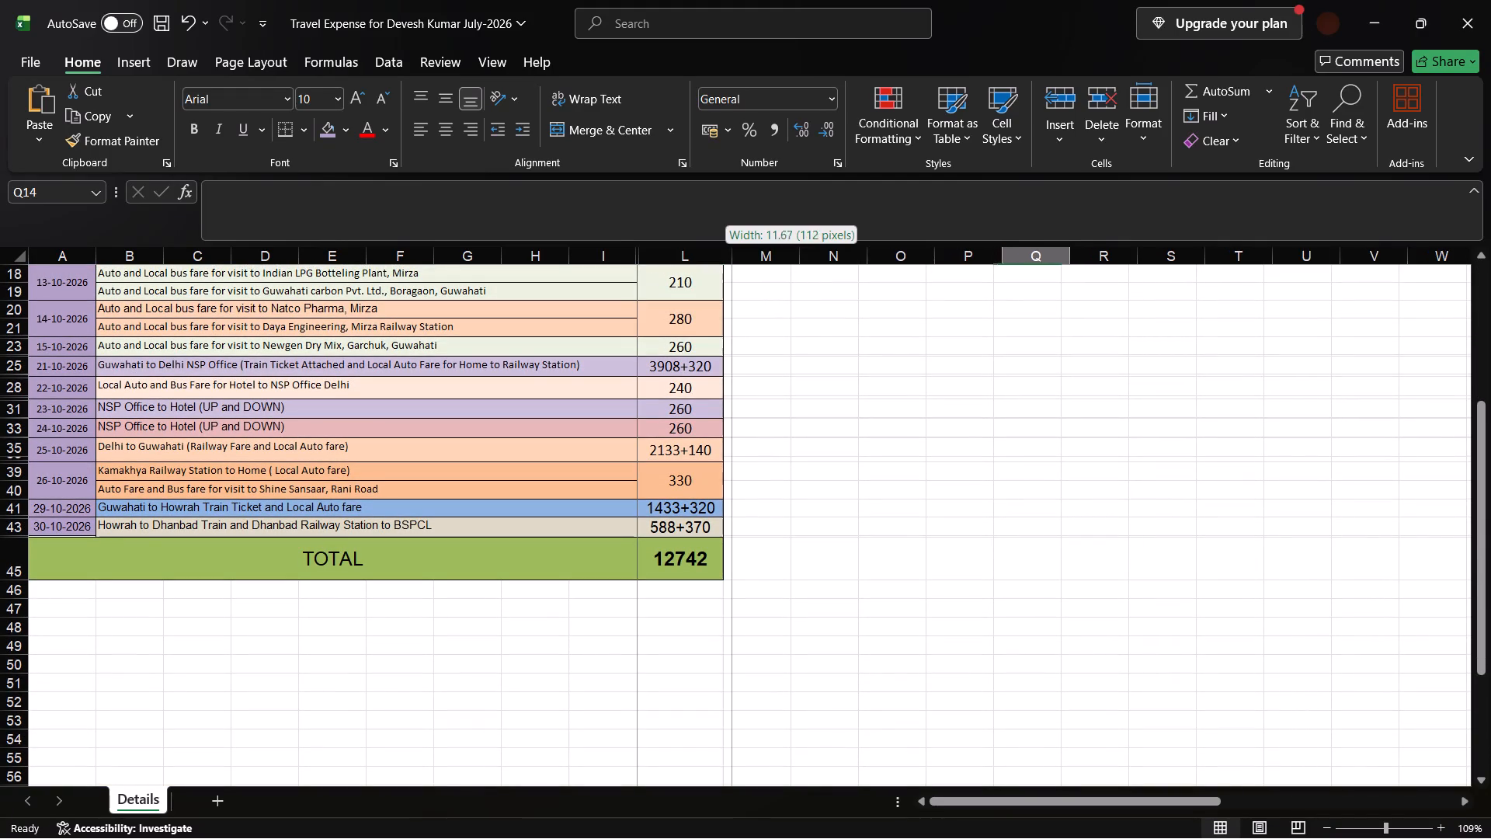
drag(735, 256, 741, 251)
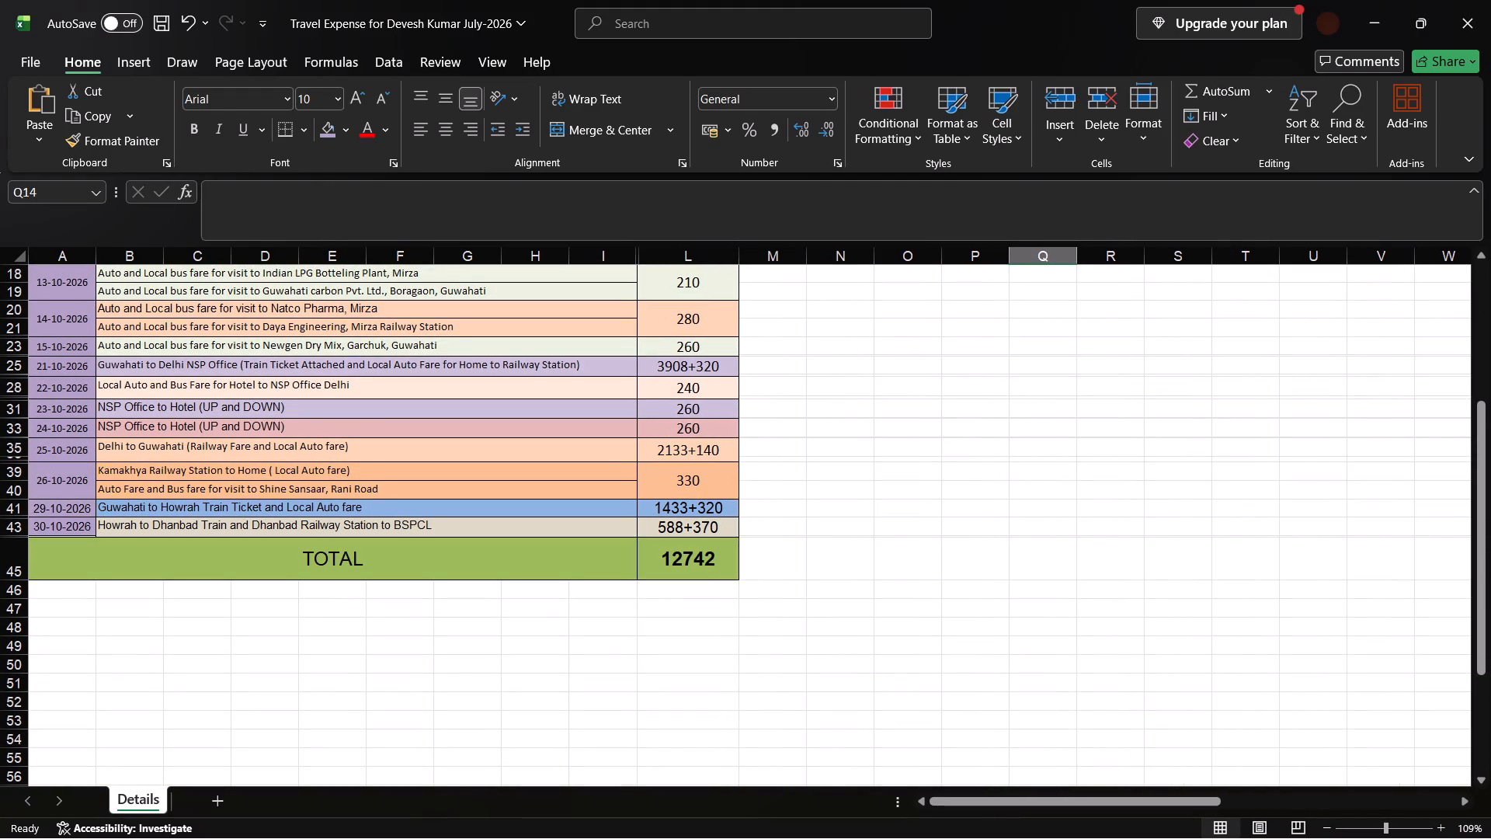
Set the font size of the amounts from 30-10-2026 up to 06-10-2026 to 15.
drag(696, 529, 673, 165)
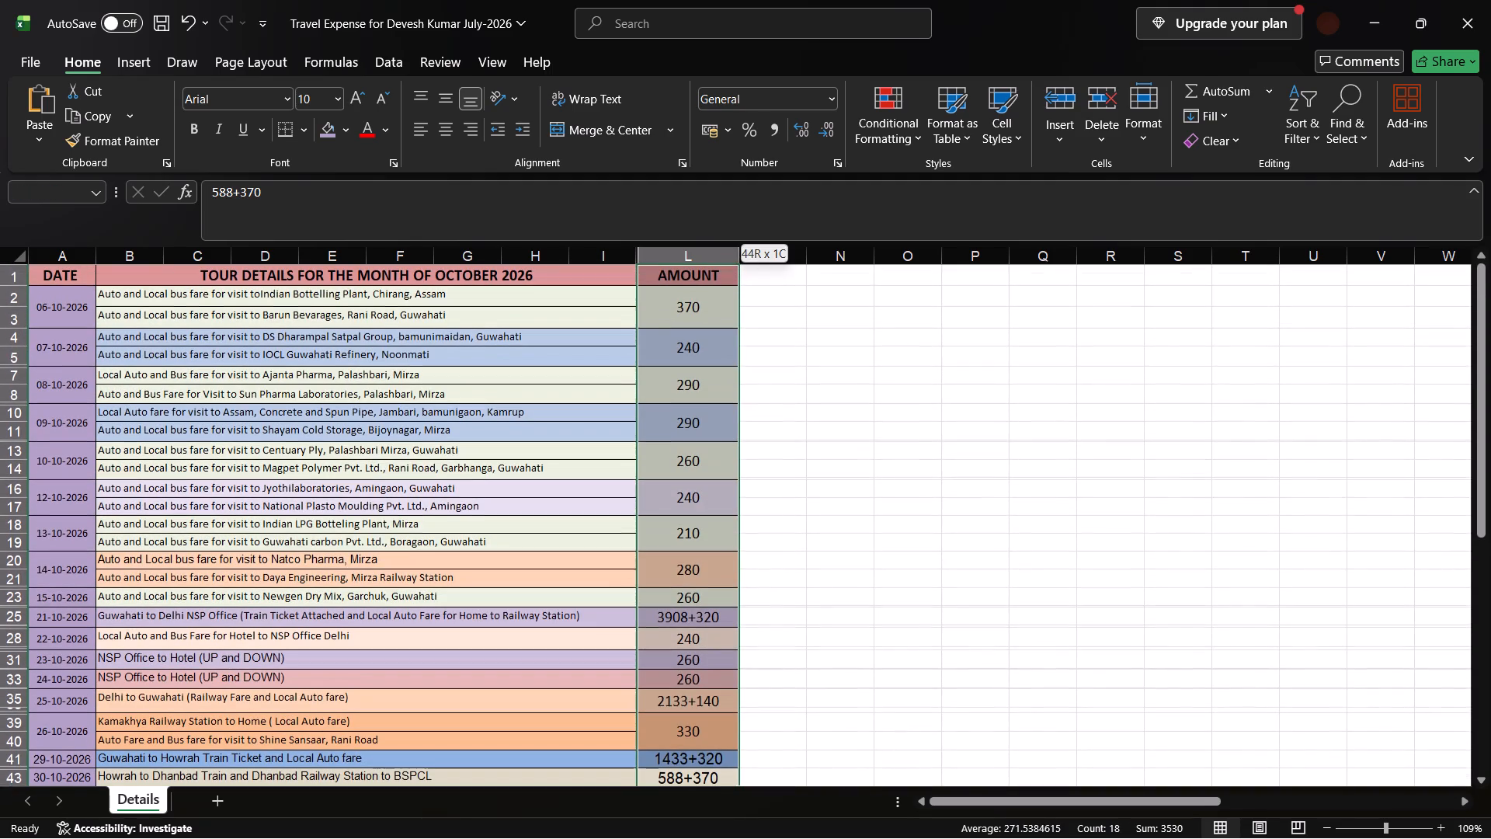
drag(673, 165, 672, 308)
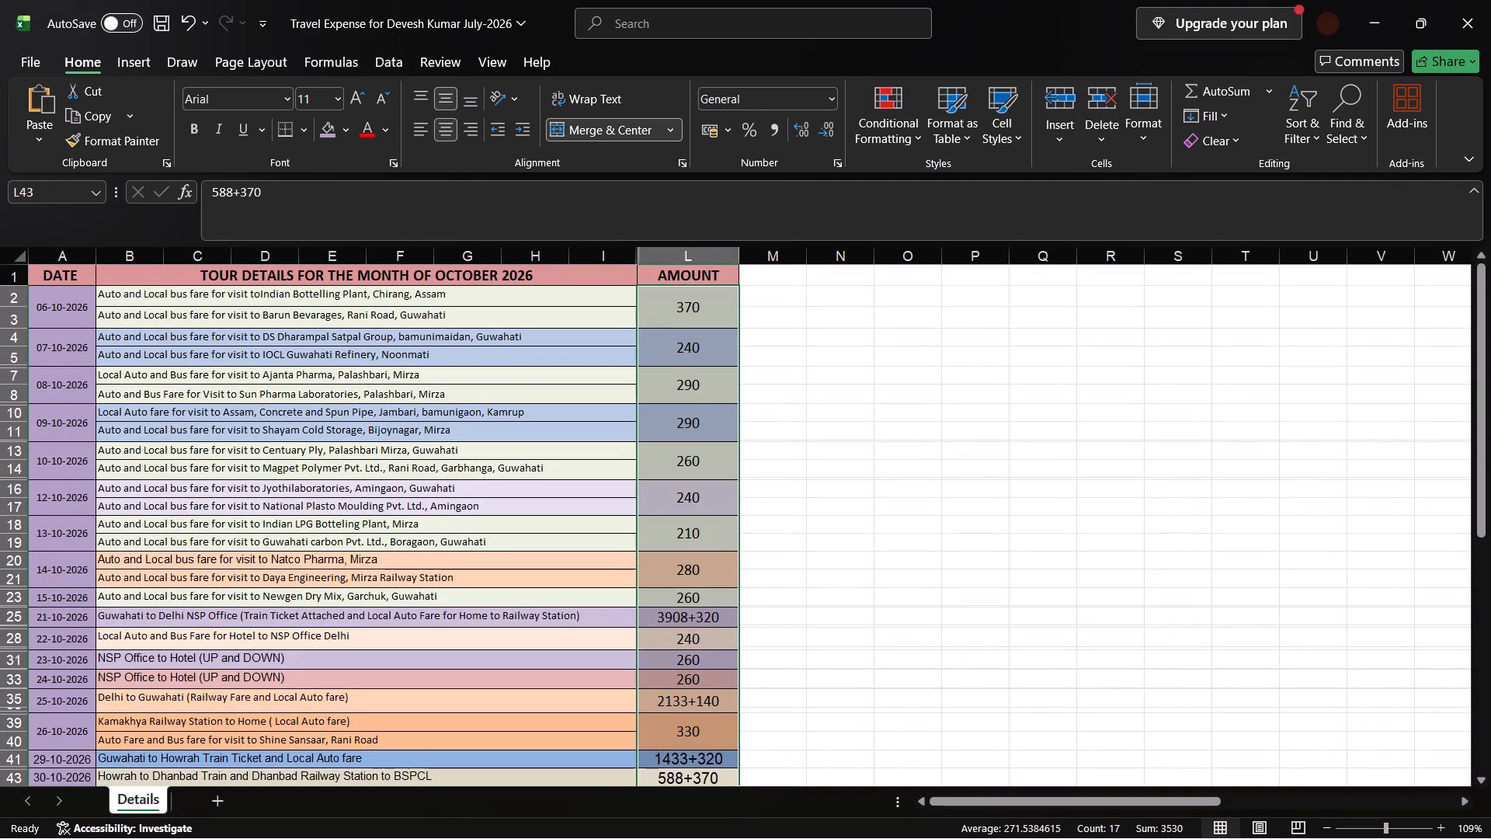
click(317, 97)
key(BackSpace)
key(BackSpace)
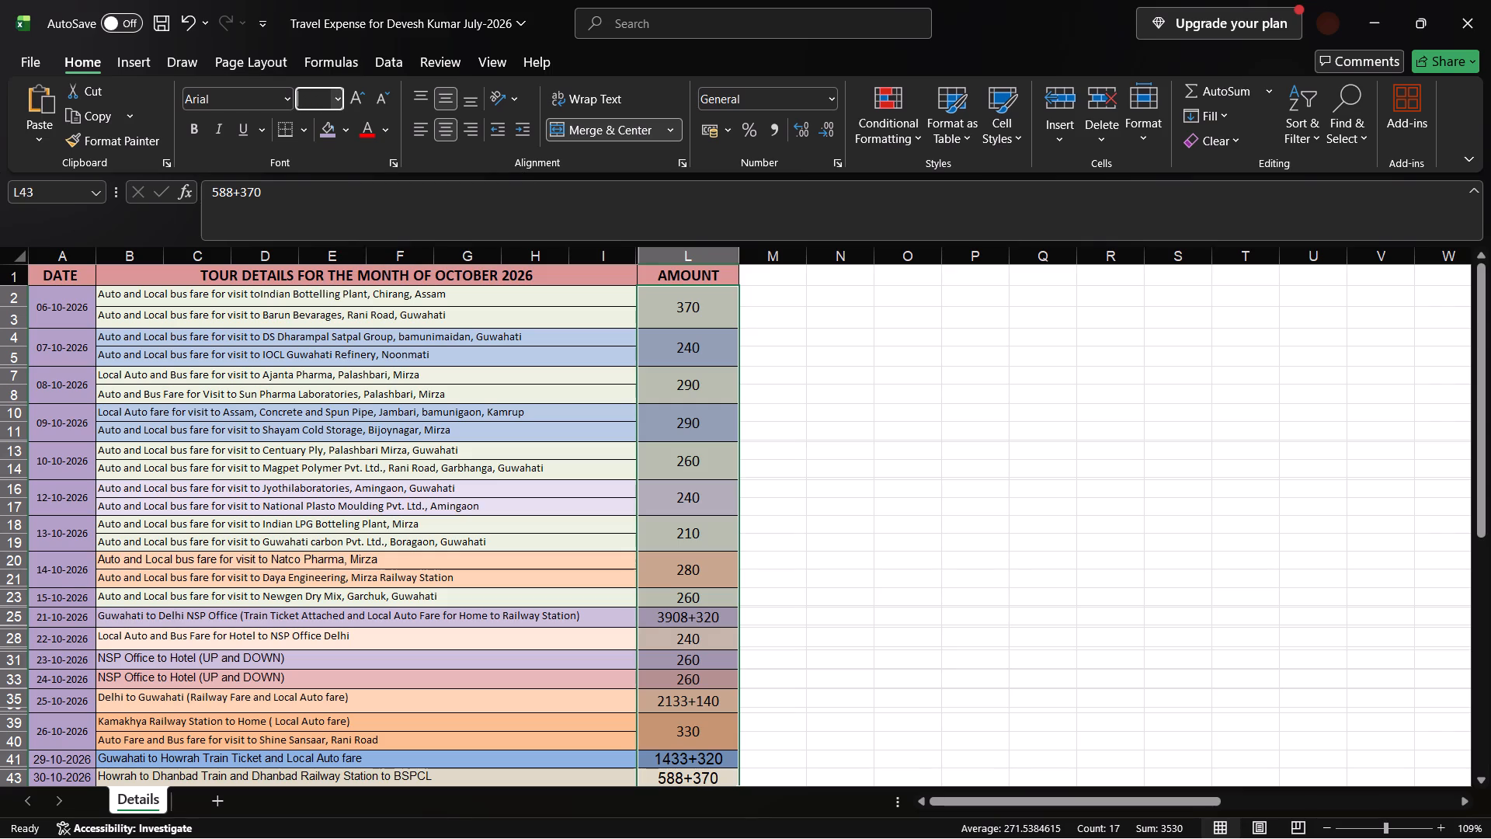
key(End)
key(Clear)
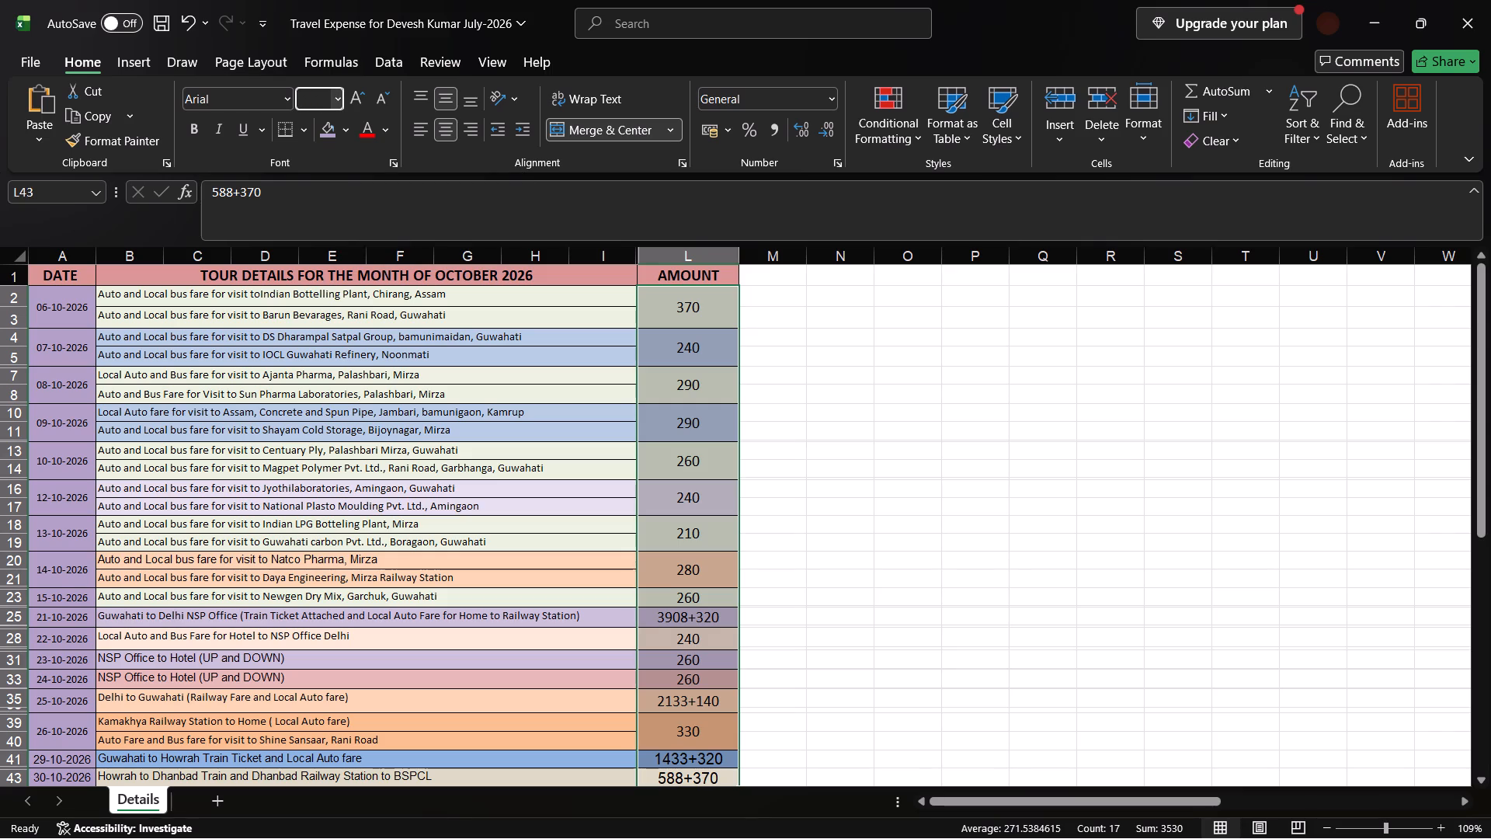
click(311, 96)
key(End)
key(Clear)
text(15)
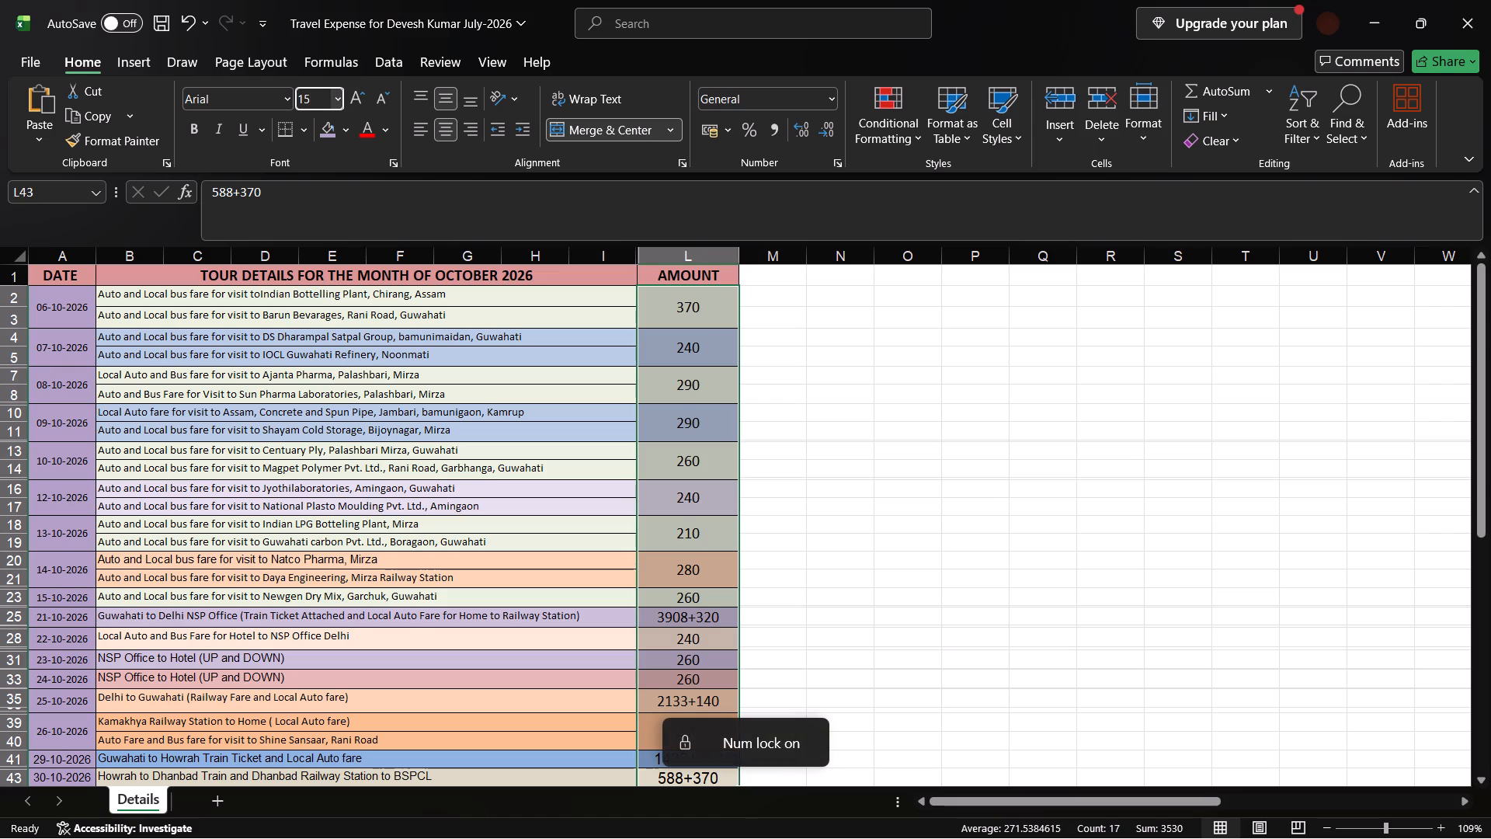
key(Return)
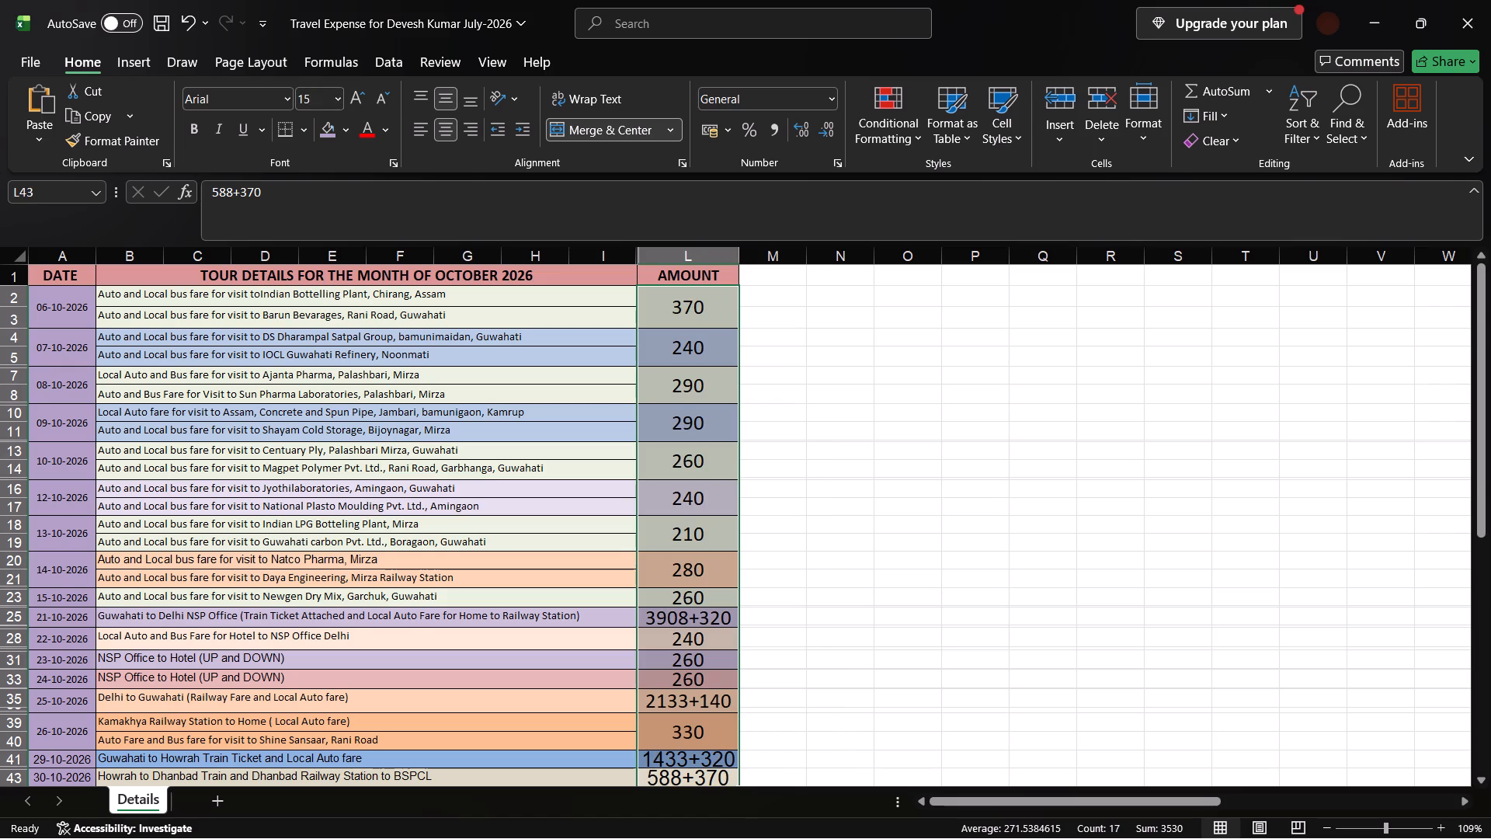
Clear the 30-10-2026 amount and try to set the amount cells' font size to 14.
key(BackSpace)
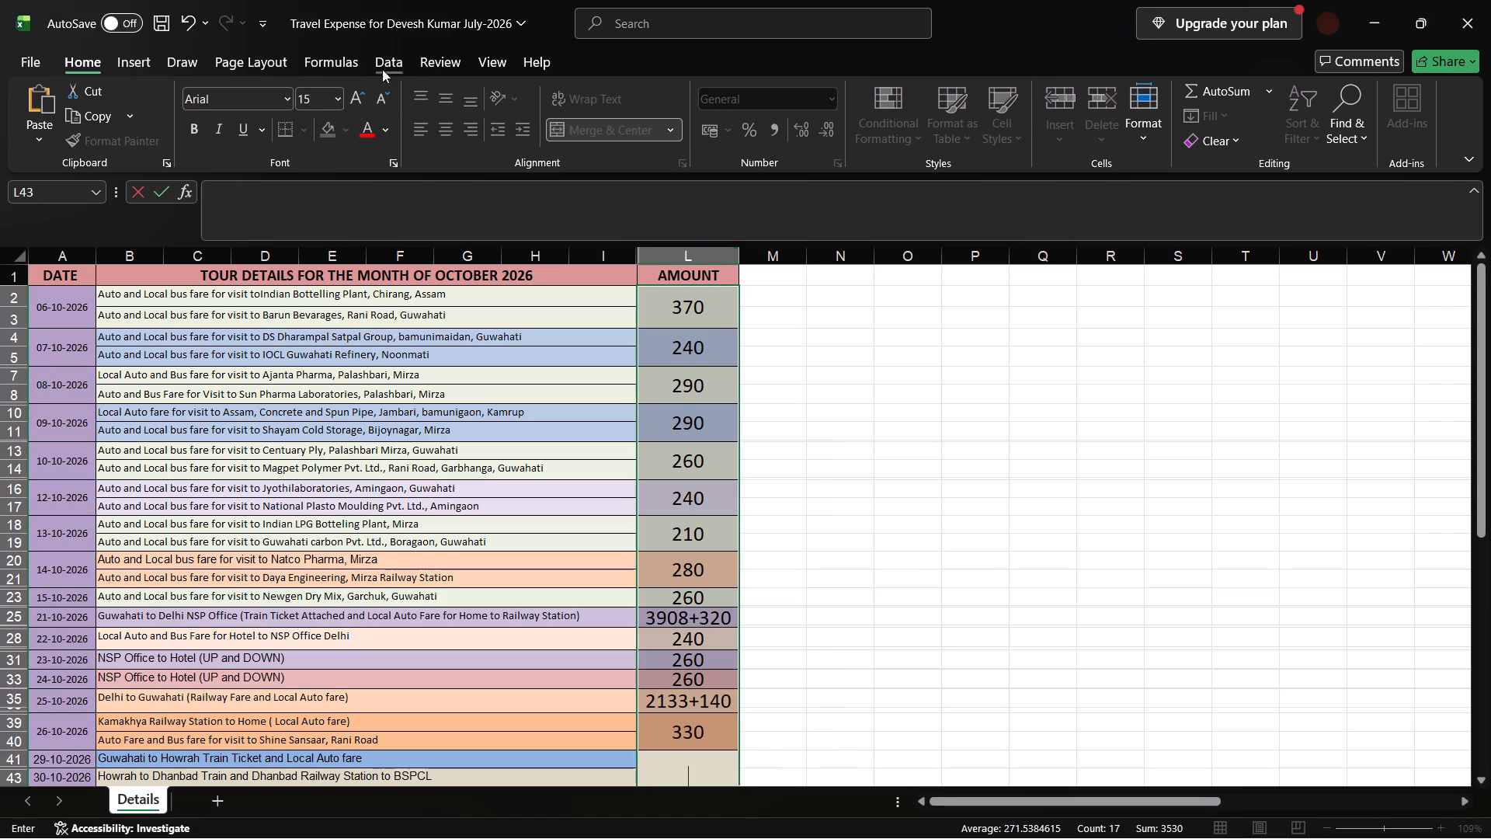
click(326, 99)
key(BackSpace)
text(14)
key(Return)
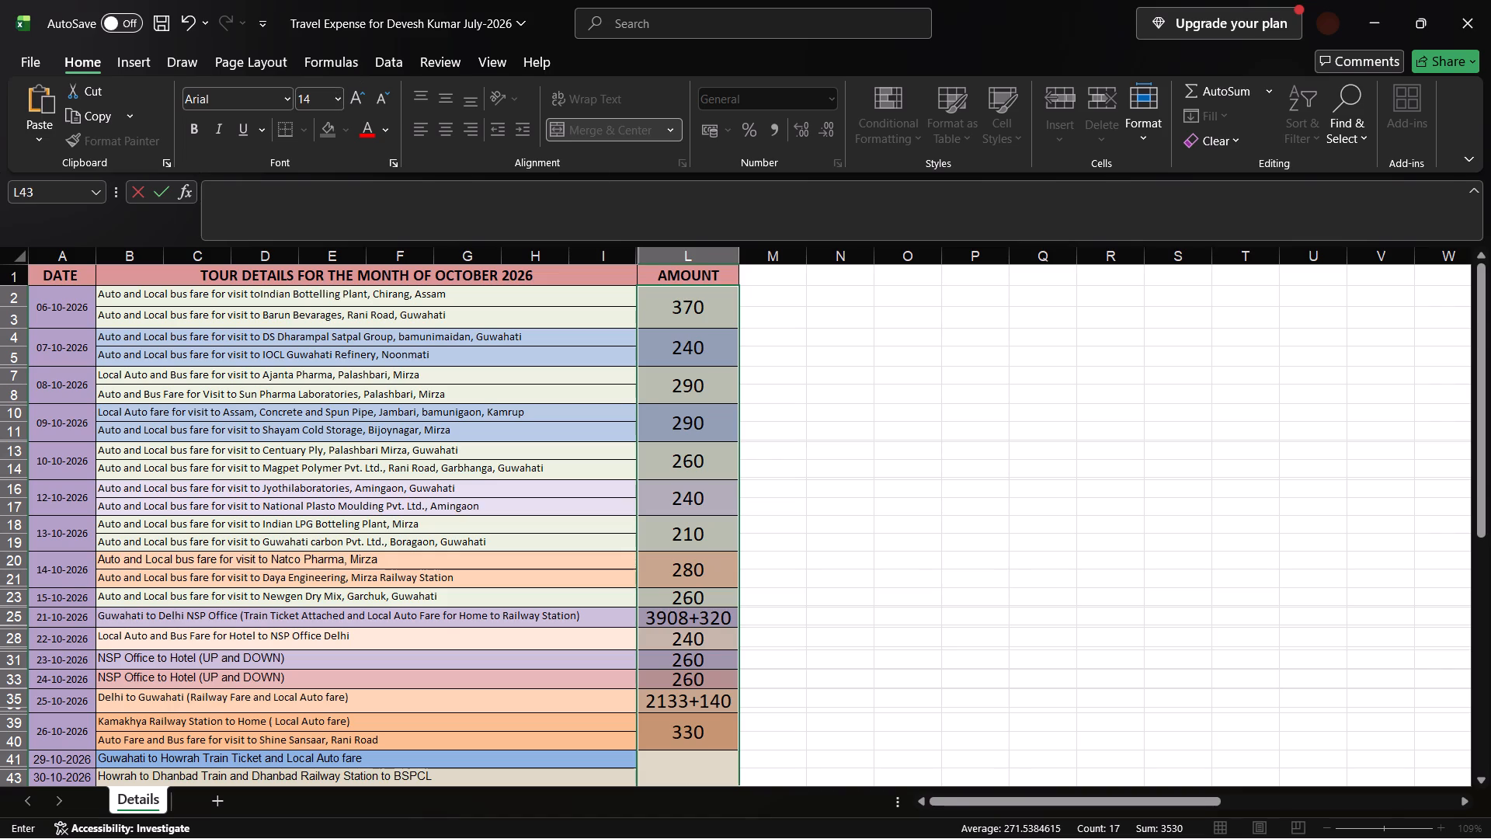
click(958, 498)
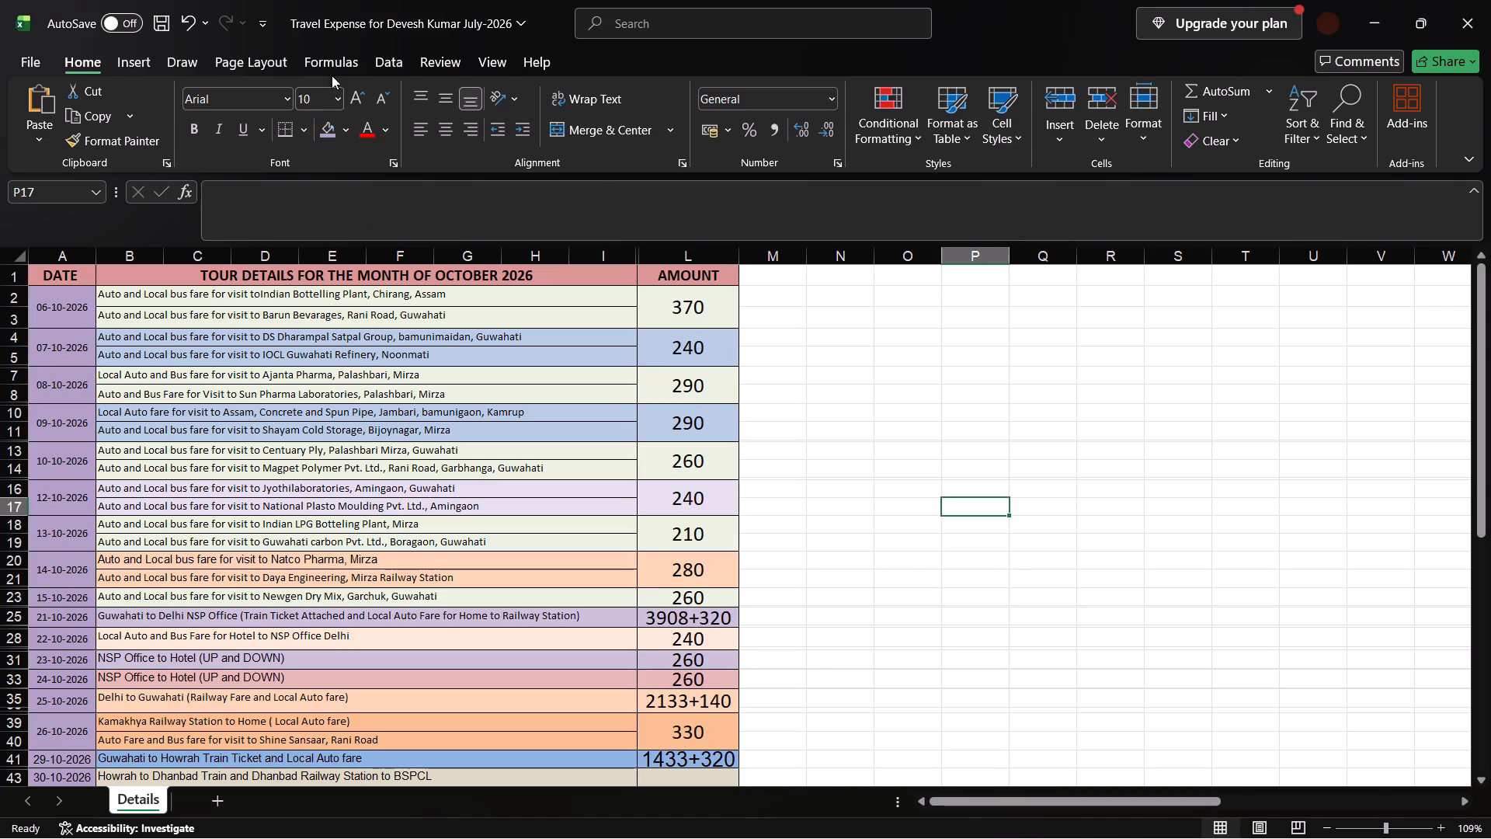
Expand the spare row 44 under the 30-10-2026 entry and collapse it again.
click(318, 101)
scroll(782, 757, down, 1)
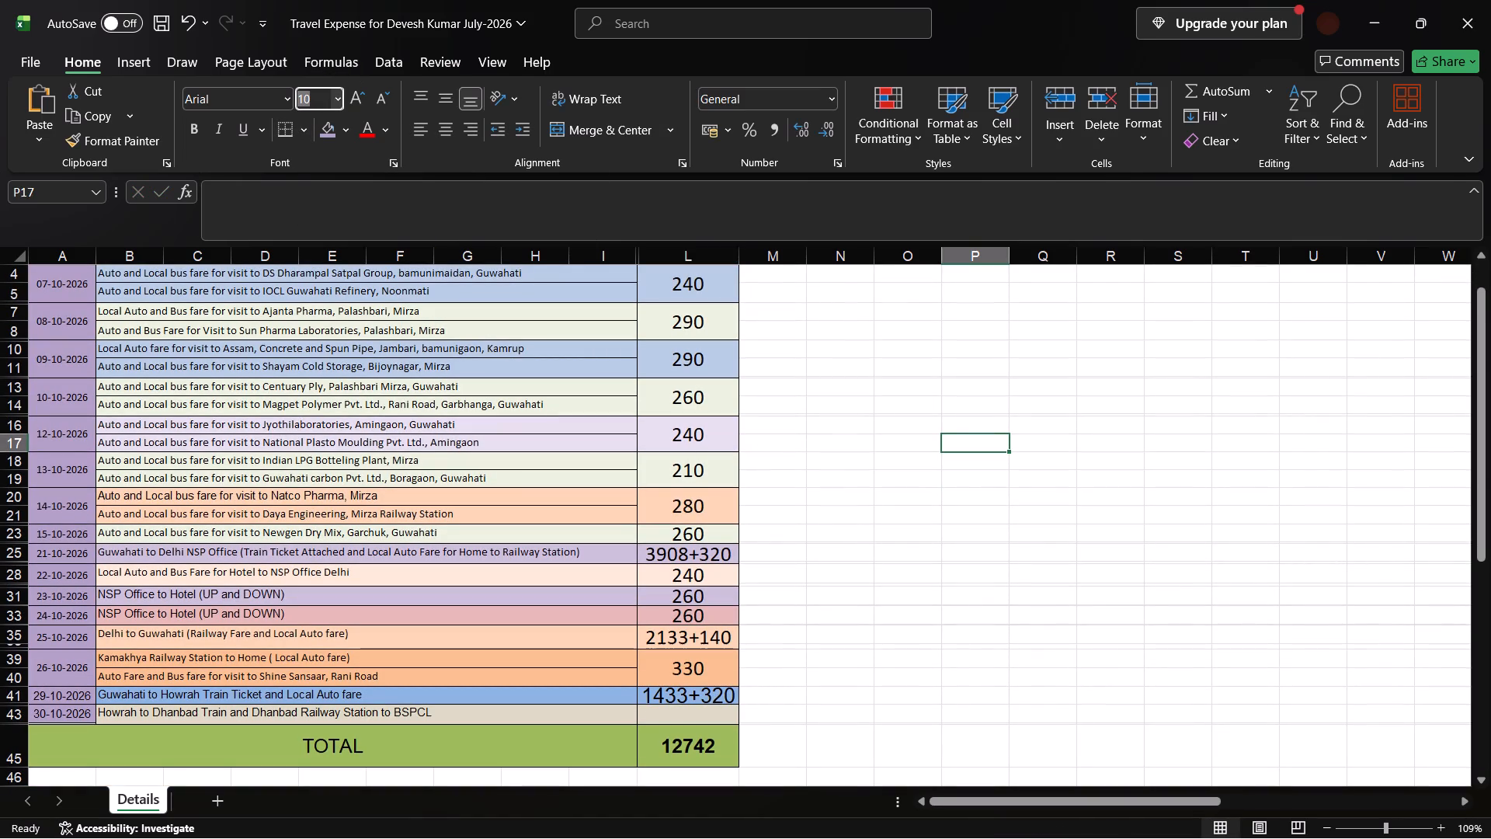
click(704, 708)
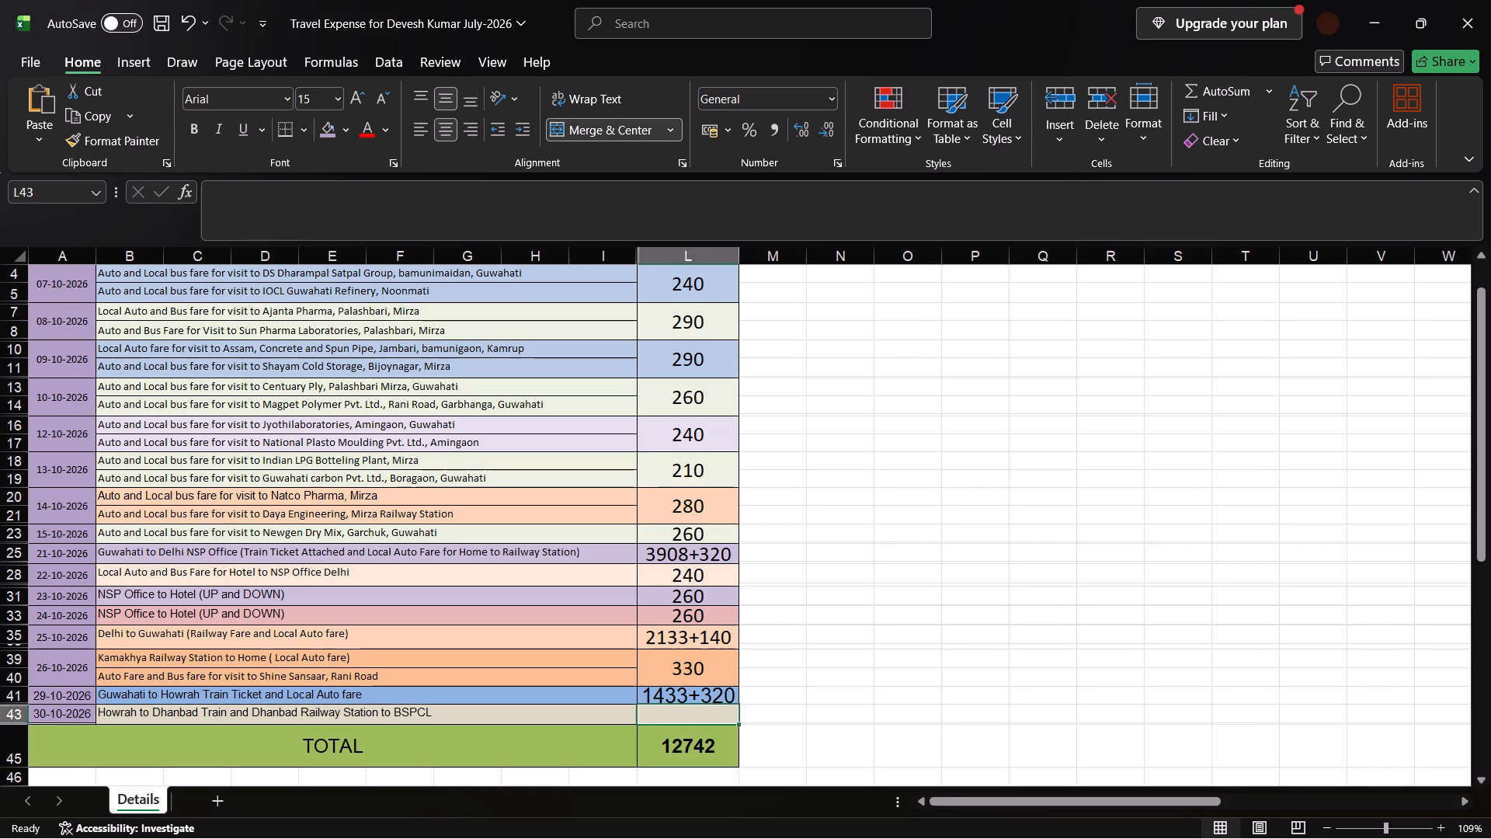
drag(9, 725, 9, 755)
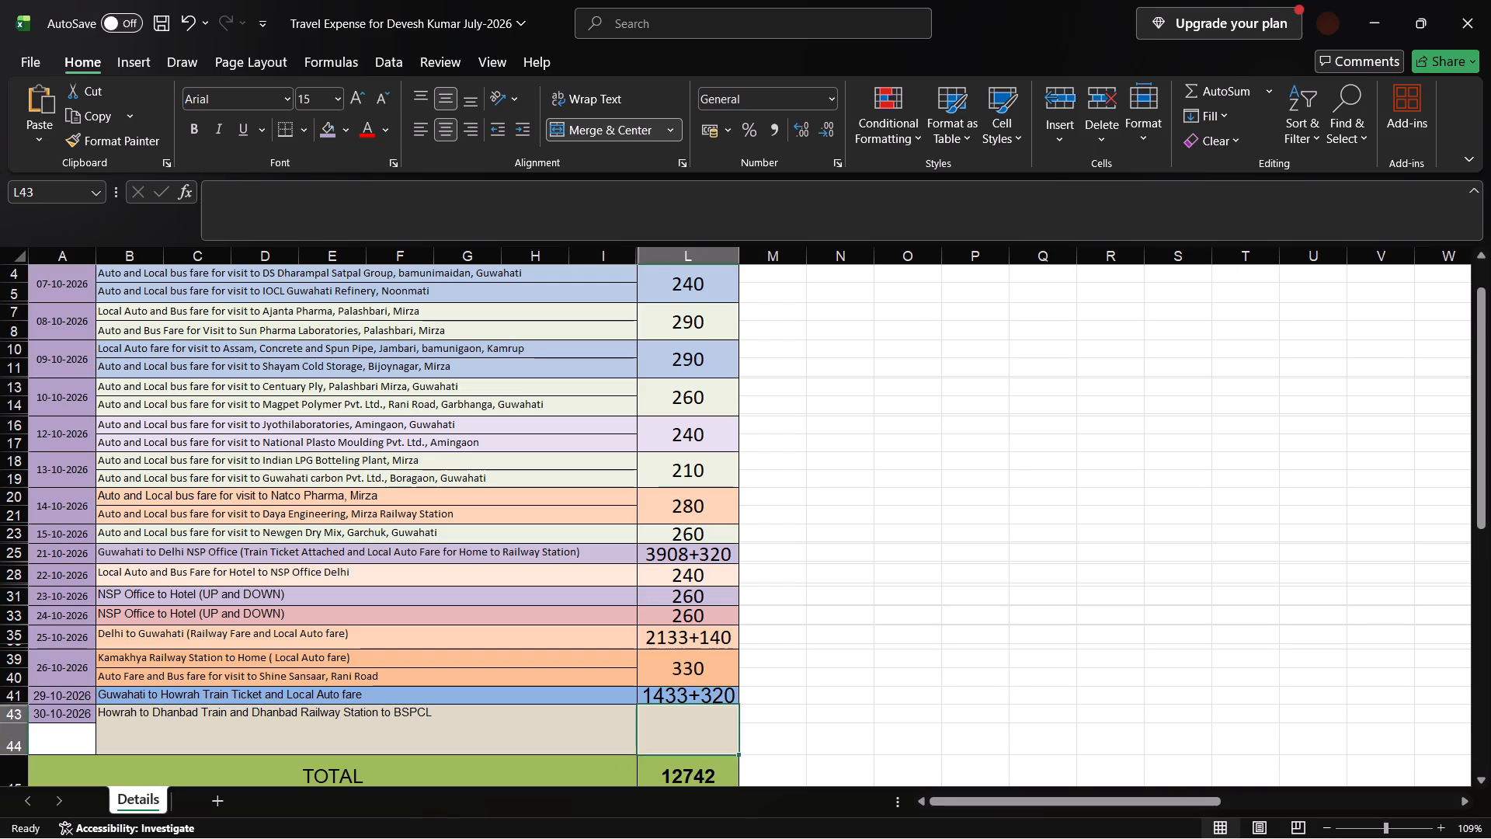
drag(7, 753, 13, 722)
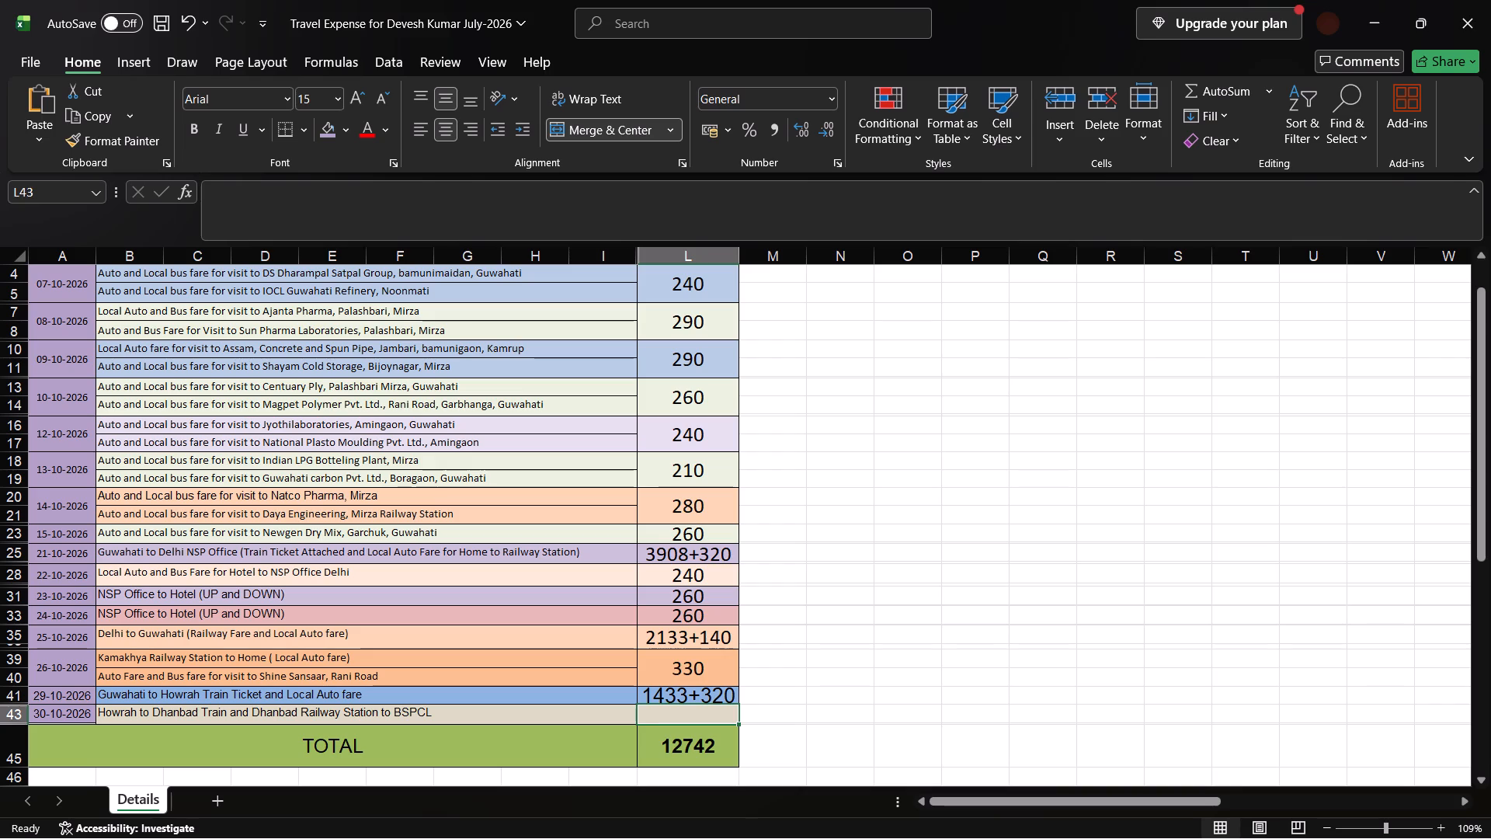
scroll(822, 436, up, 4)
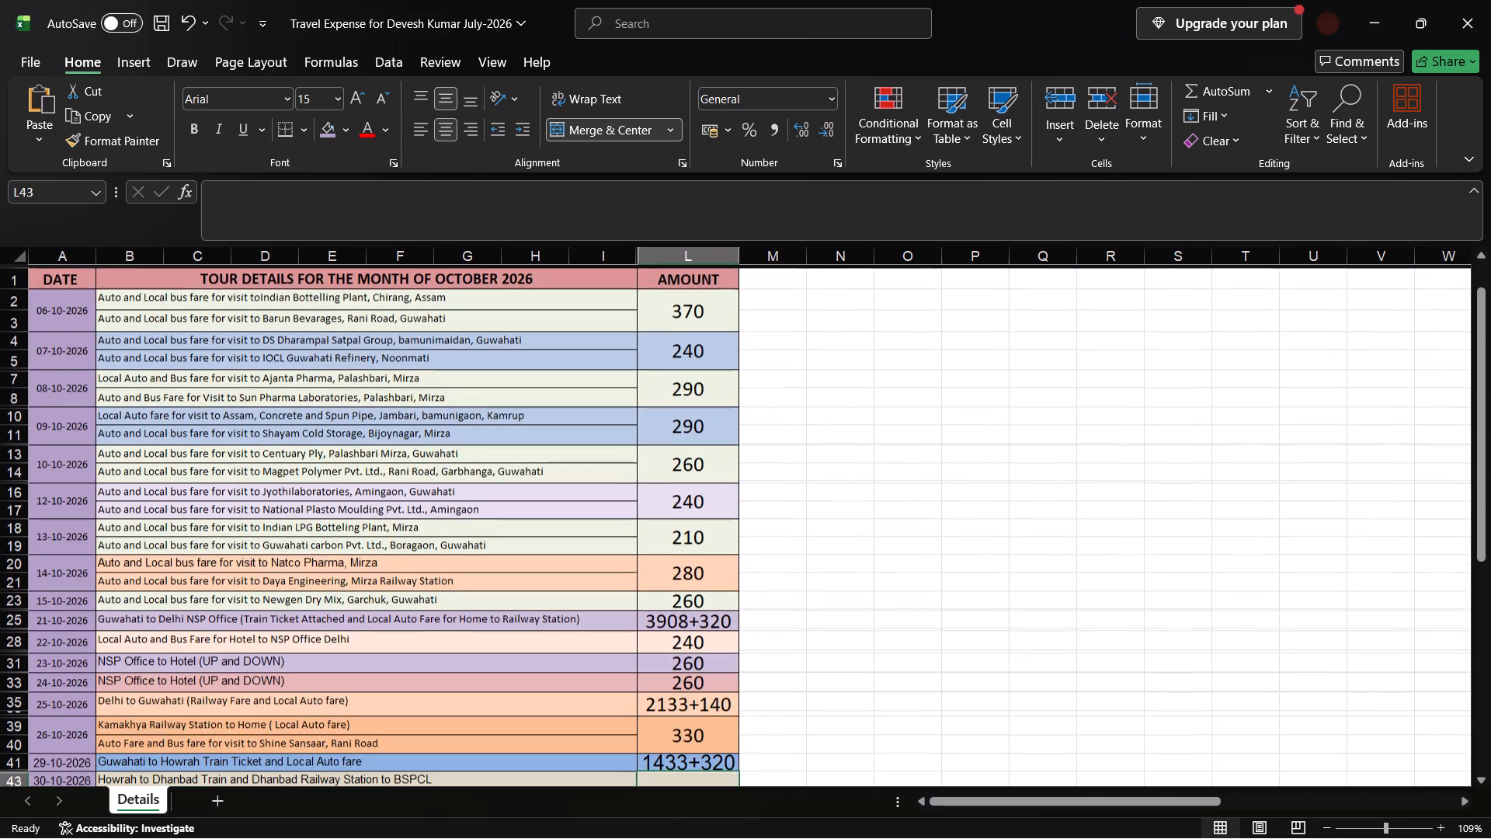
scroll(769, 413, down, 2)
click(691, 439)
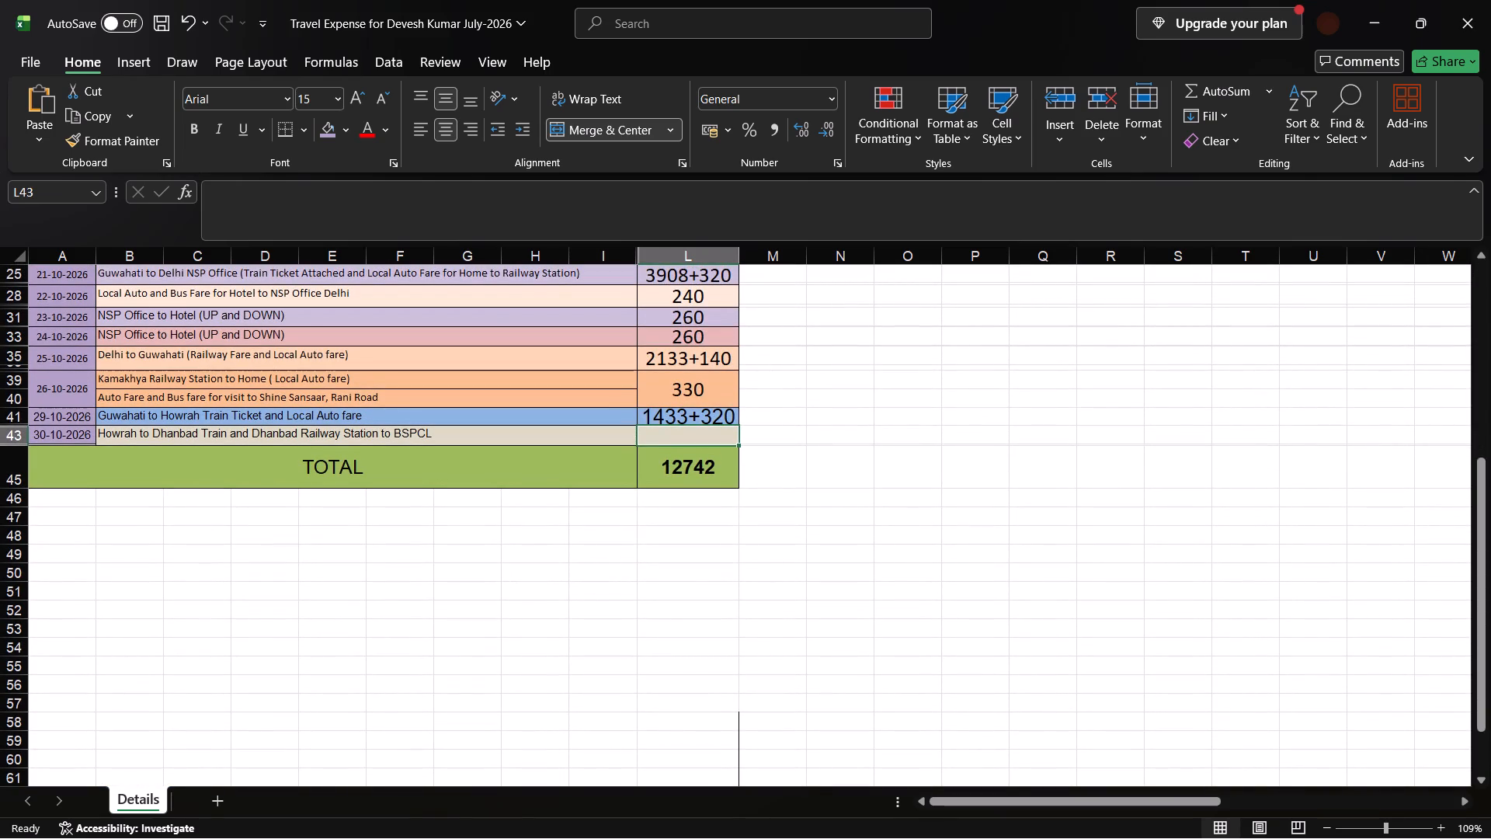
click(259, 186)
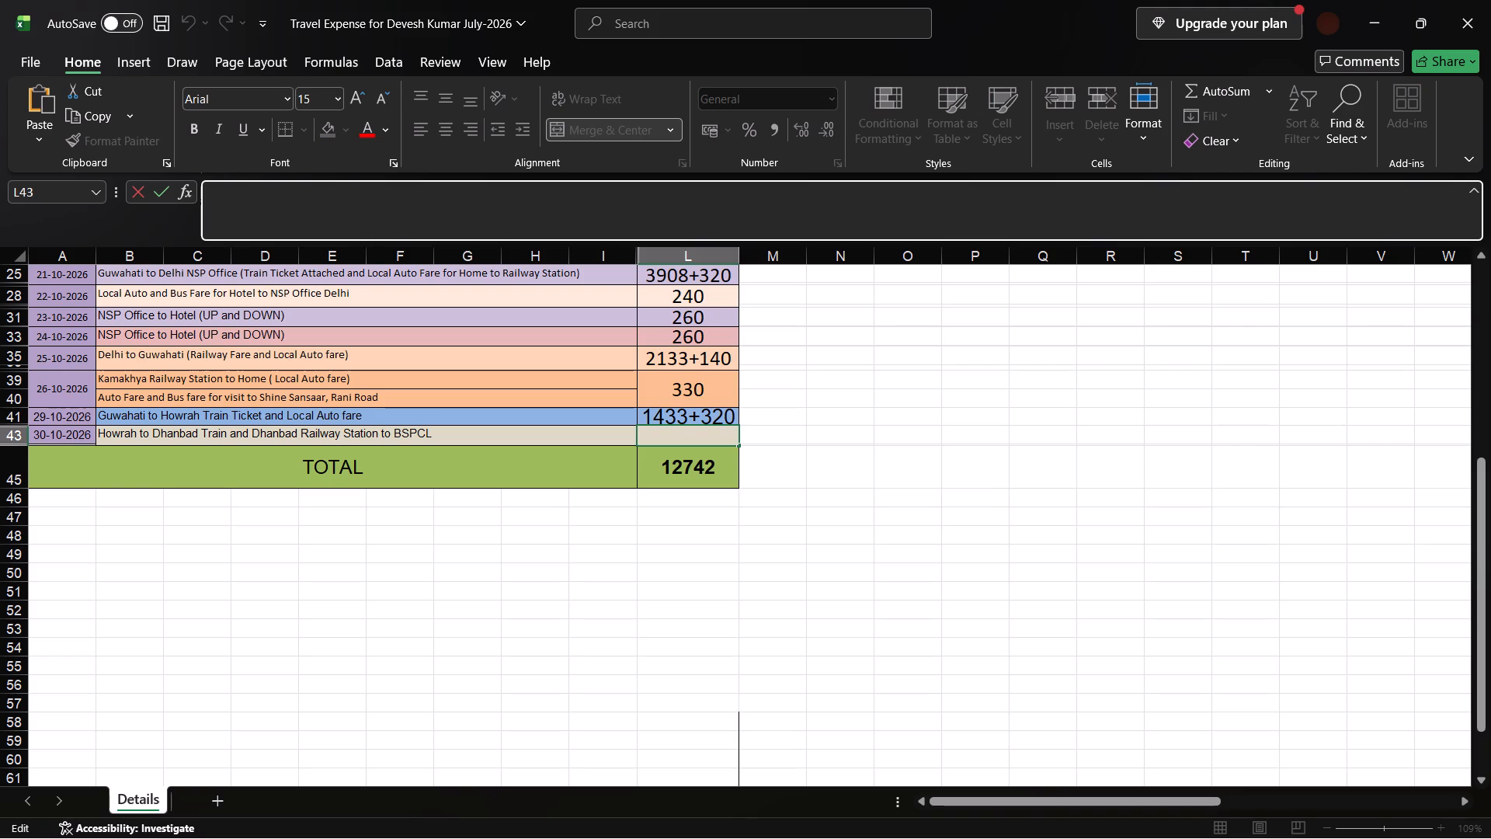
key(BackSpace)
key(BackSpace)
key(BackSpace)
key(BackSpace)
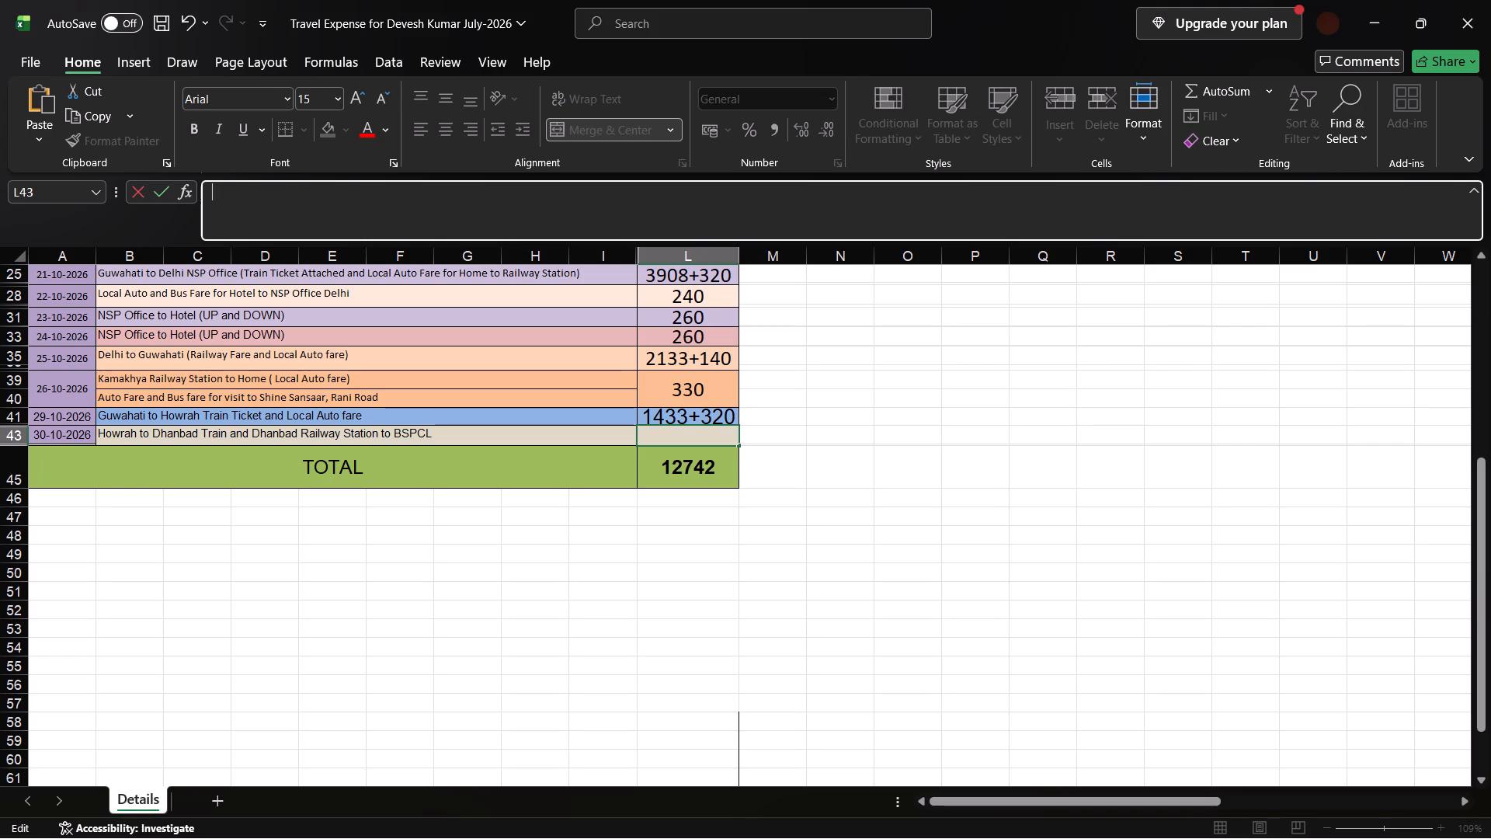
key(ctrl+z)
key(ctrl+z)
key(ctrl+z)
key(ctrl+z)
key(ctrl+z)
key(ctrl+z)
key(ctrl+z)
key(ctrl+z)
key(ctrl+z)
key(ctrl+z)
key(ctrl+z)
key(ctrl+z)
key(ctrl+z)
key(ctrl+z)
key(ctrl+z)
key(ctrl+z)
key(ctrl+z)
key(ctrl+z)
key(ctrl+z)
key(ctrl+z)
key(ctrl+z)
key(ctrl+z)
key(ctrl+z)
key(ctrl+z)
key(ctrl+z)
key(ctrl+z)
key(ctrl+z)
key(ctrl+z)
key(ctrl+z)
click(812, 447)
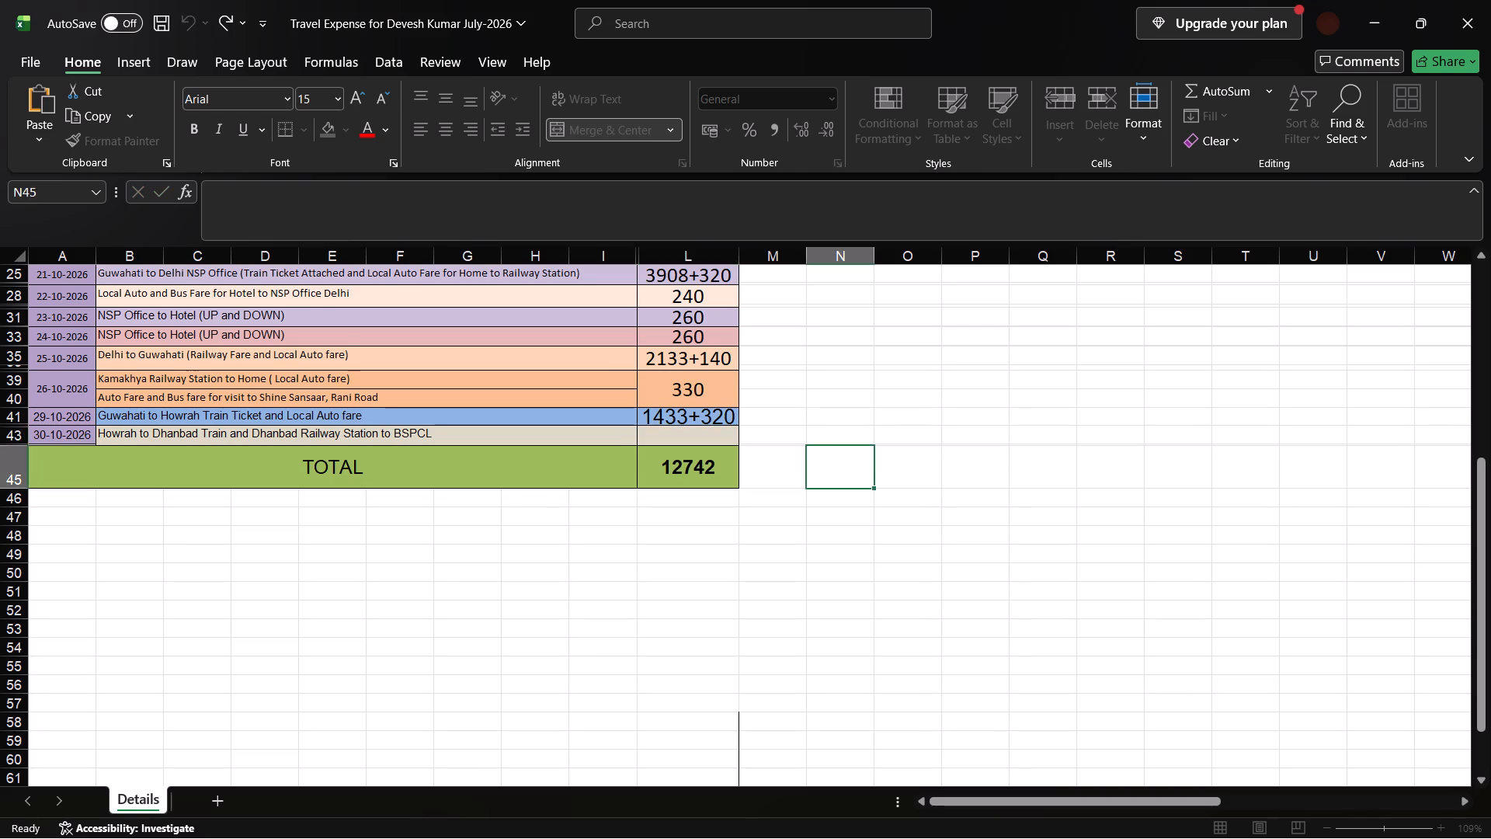
Expand the collapsed rows 44 and 42 beneath the 30-10-2026 and 29-10-2026 entries to normal row height.
scroll(812, 447, up, 1)
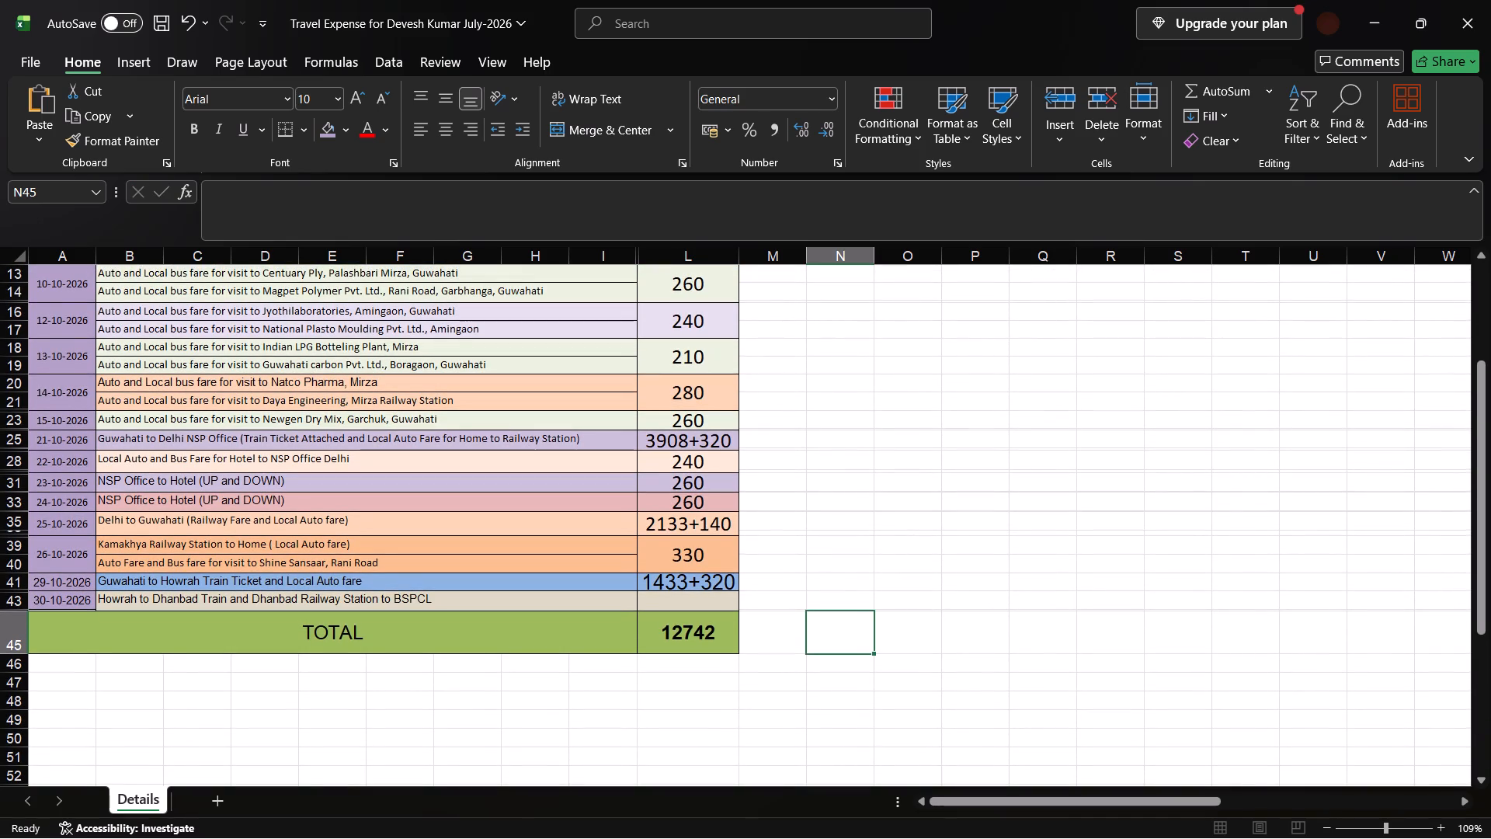
drag(16, 612, 14, 632)
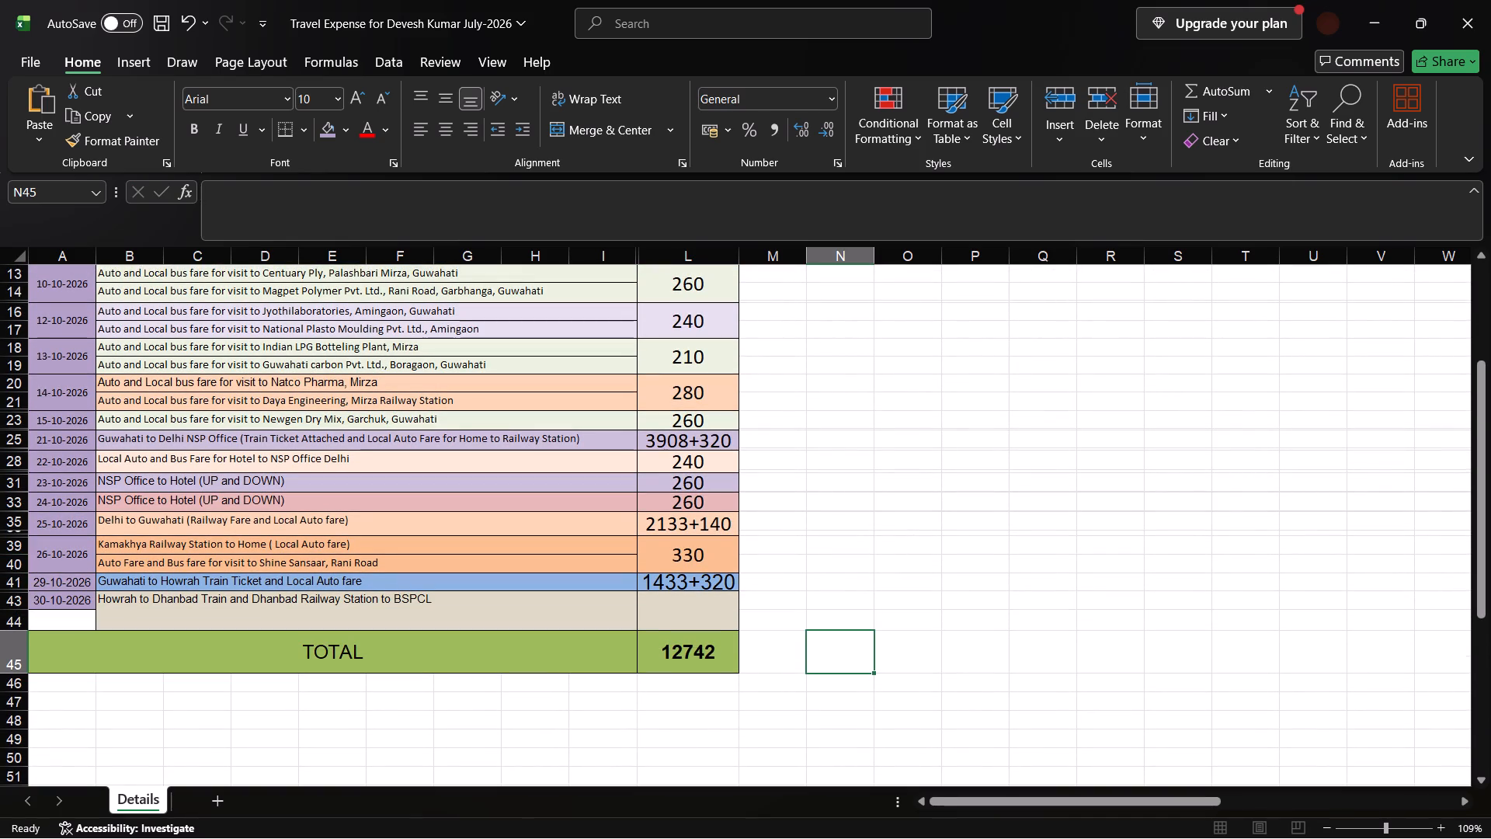
drag(19, 592, 17, 605)
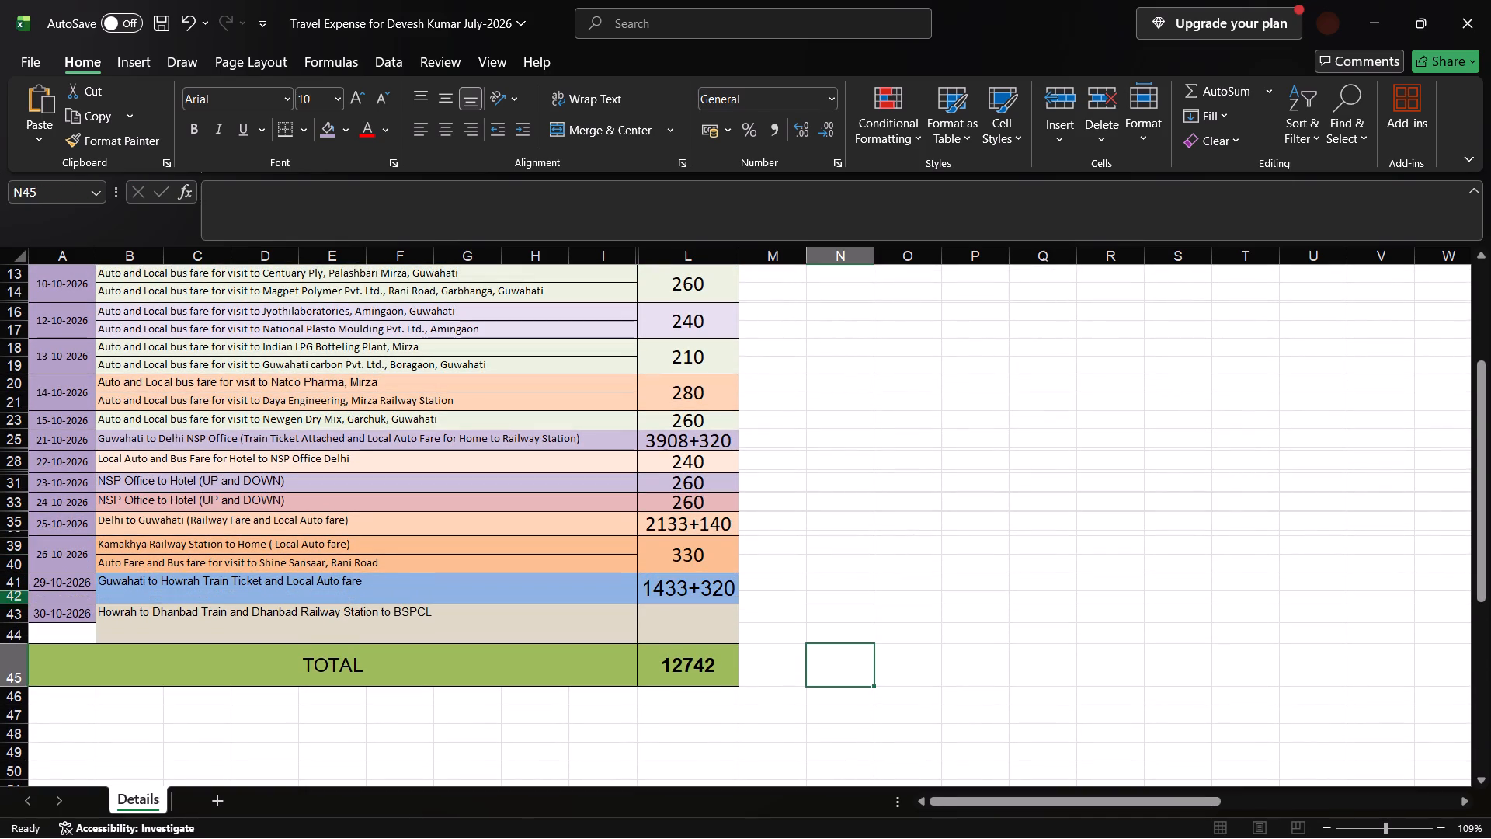
drag(19, 603, 18, 611)
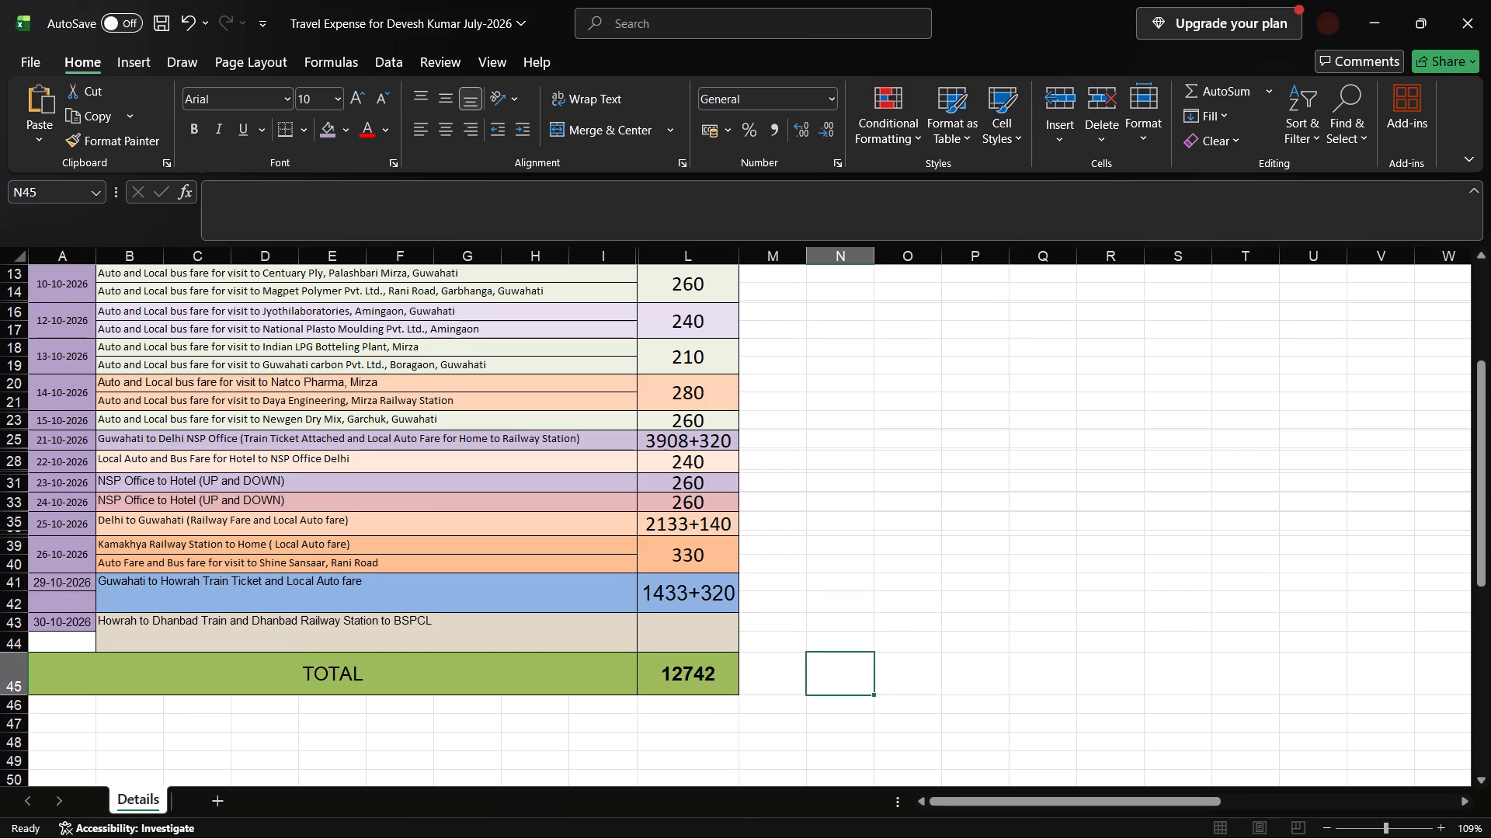
Merge and center the 29-10-2026 date across rows 41 and 42, and collapse row 42 again.
drag(56, 583, 56, 597)
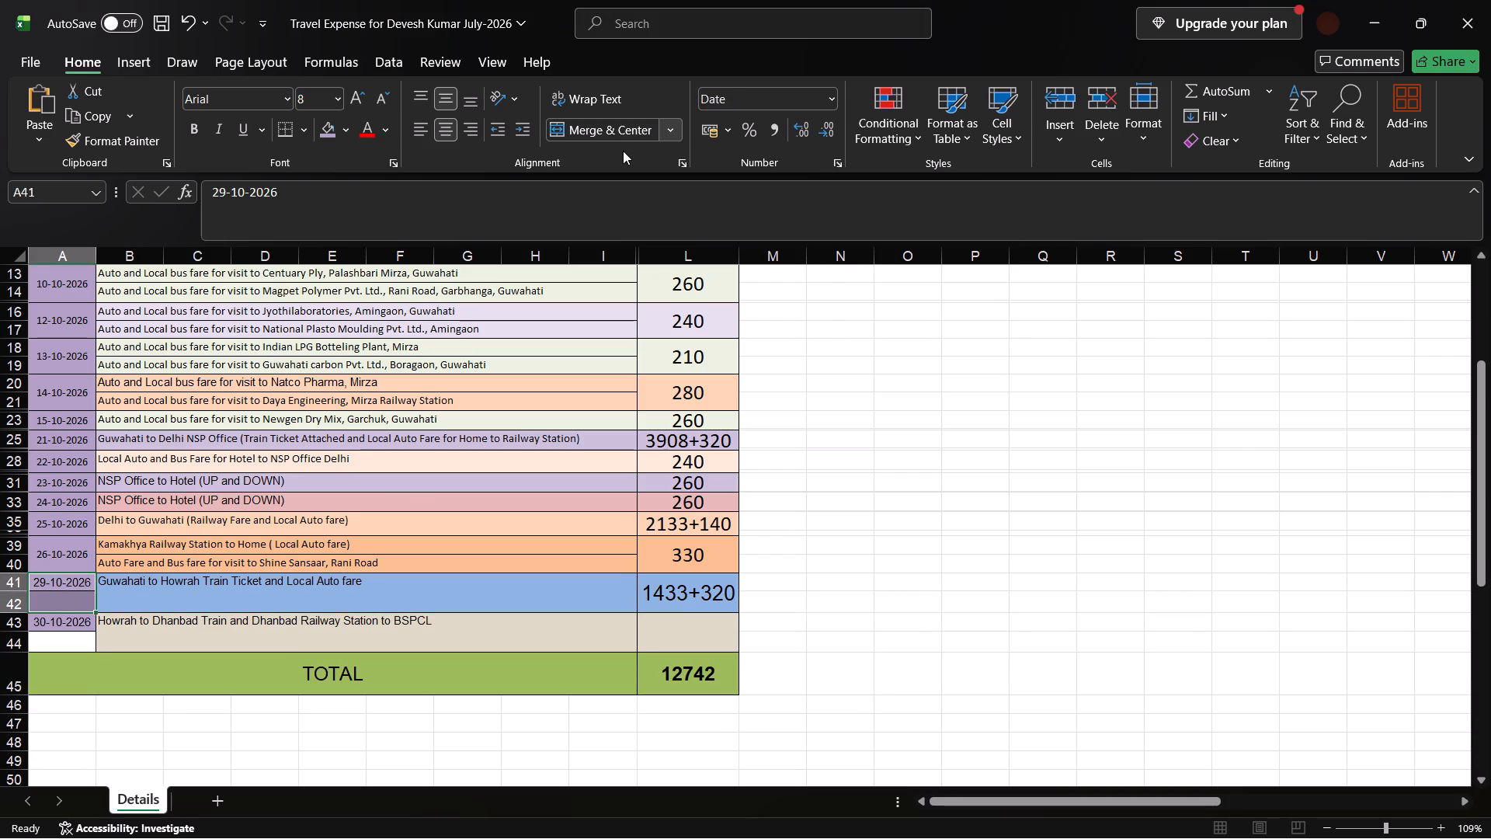
click(620, 138)
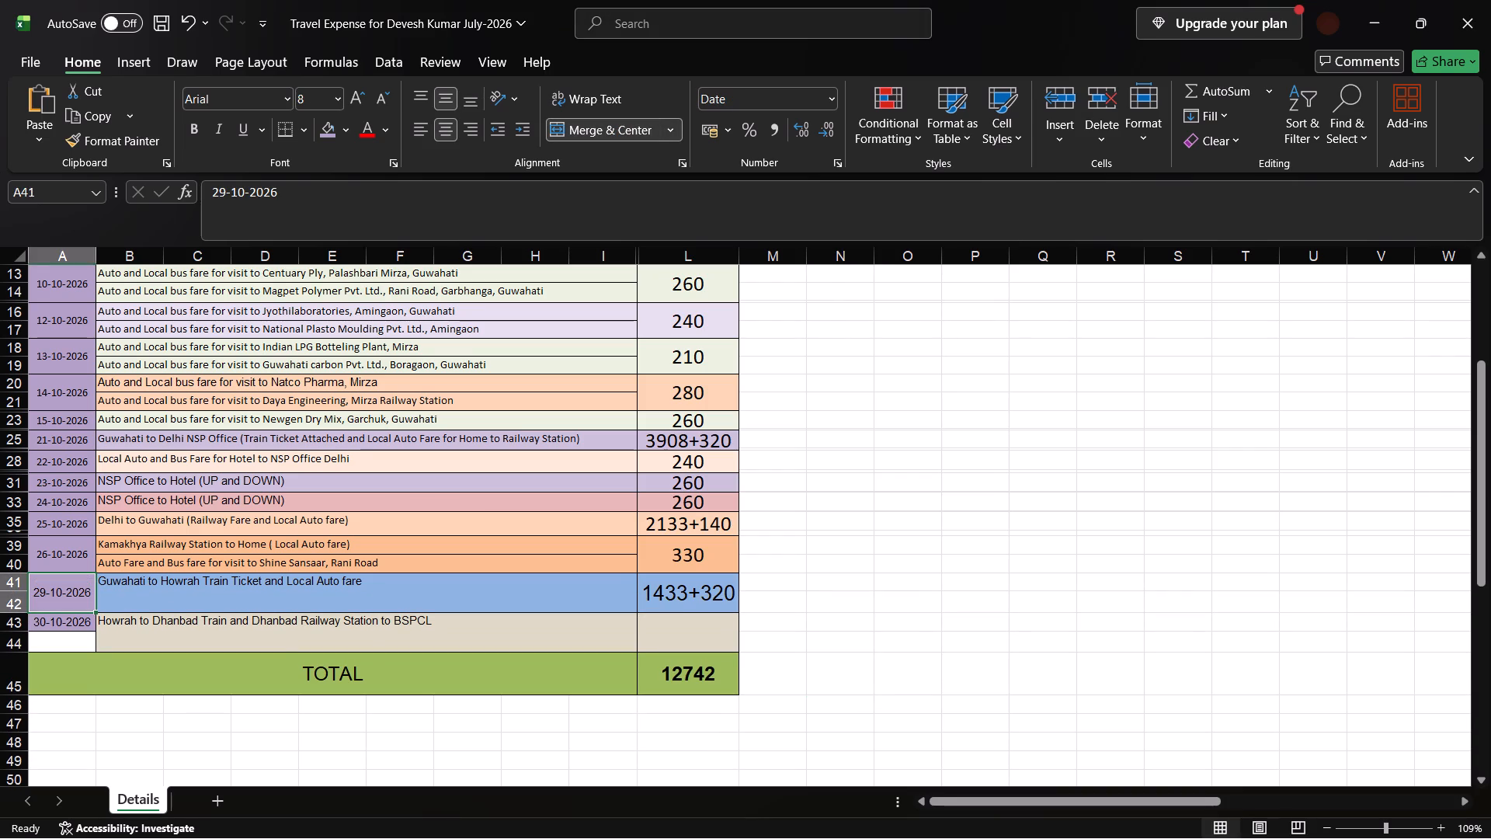
drag(10, 617, 14, 598)
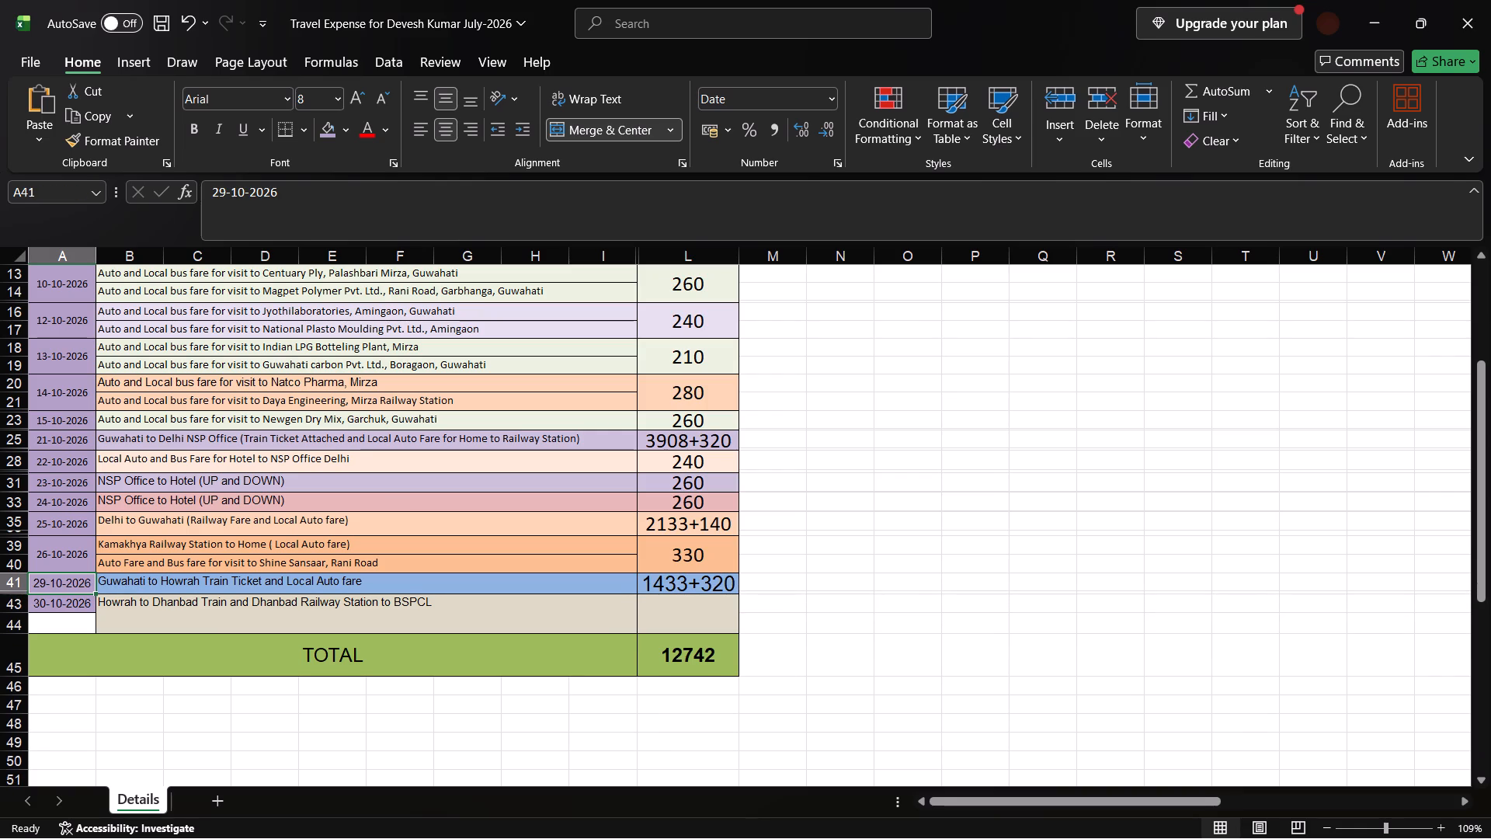
Merge and center the 30-10-2026 date across rows 43 and 44, and reduce row 44 to a height of about 6.
drag(64, 604, 63, 616)
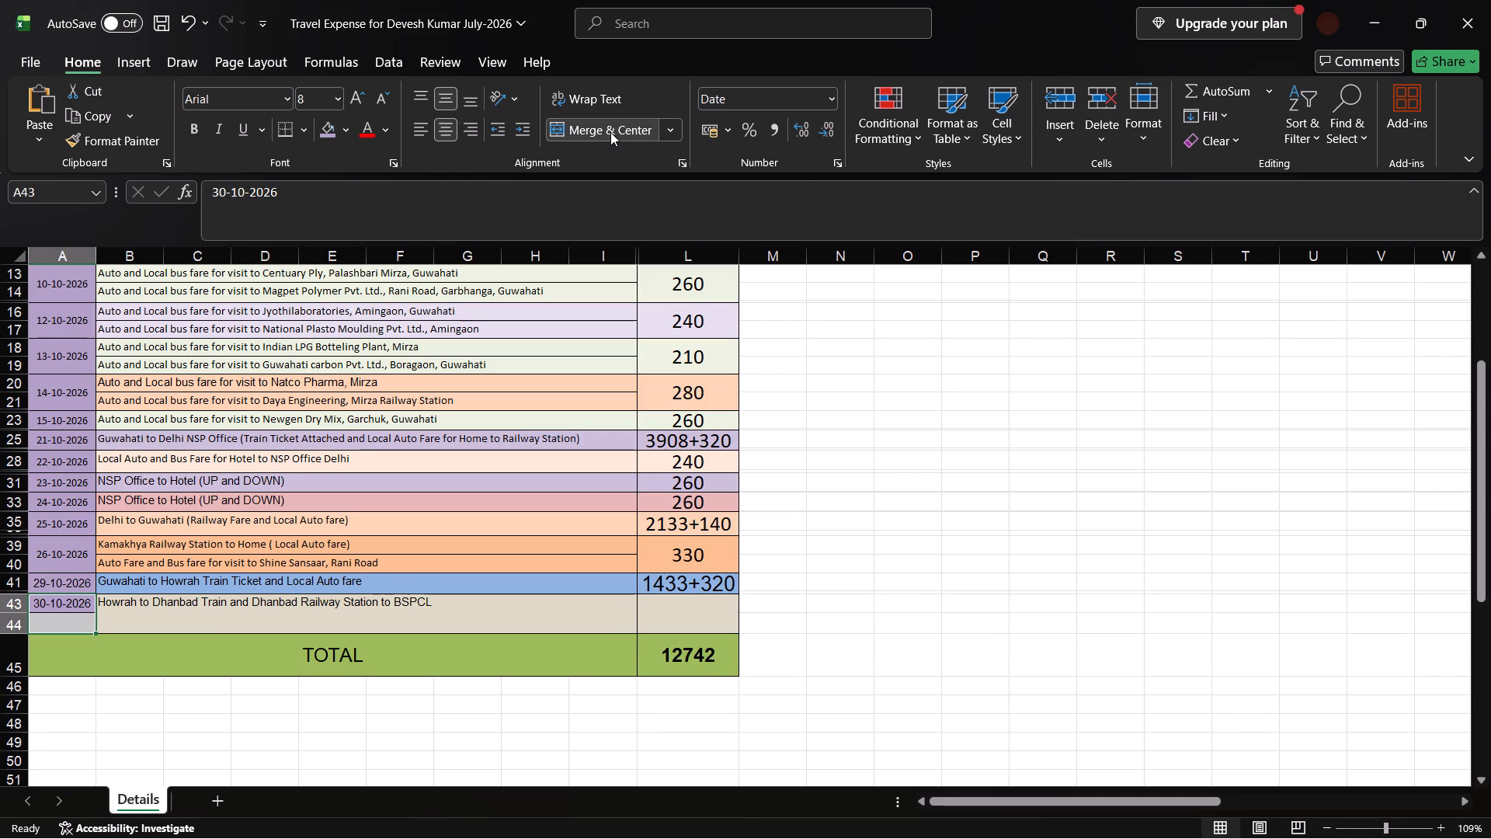
click(610, 132)
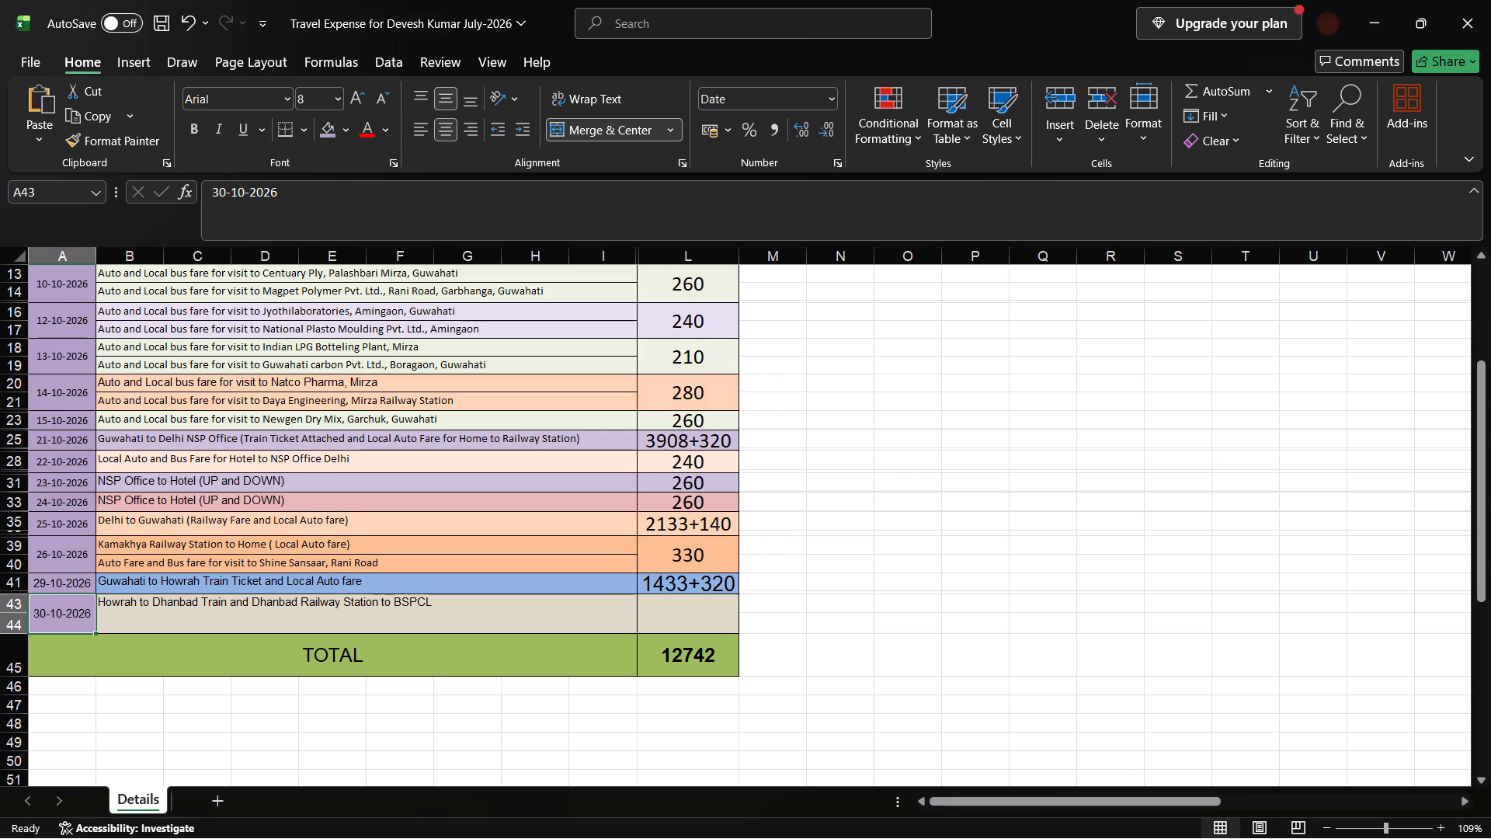
click(801, 554)
click(704, 610)
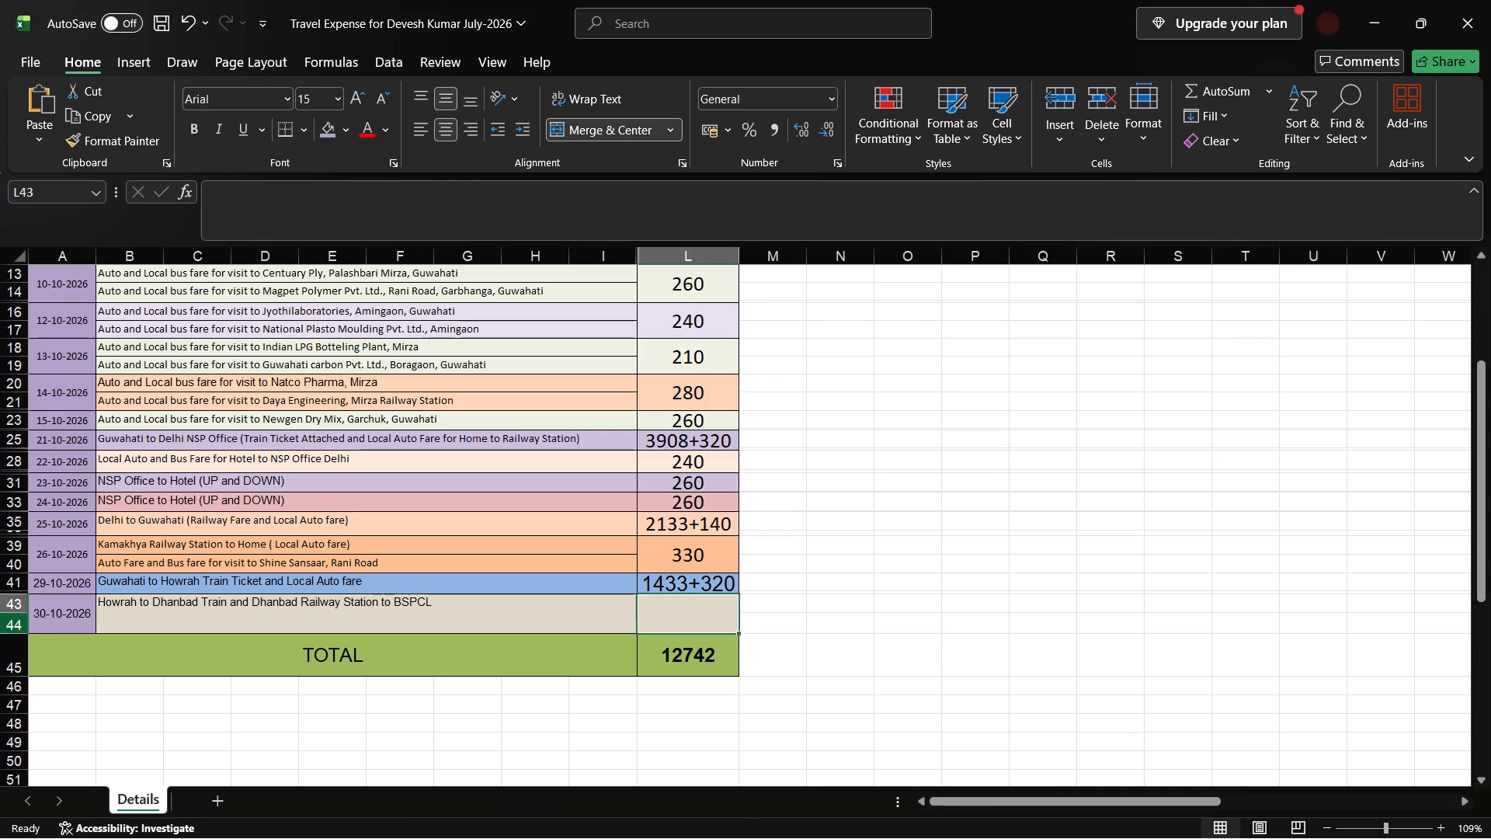
drag(18, 638, 19, 624)
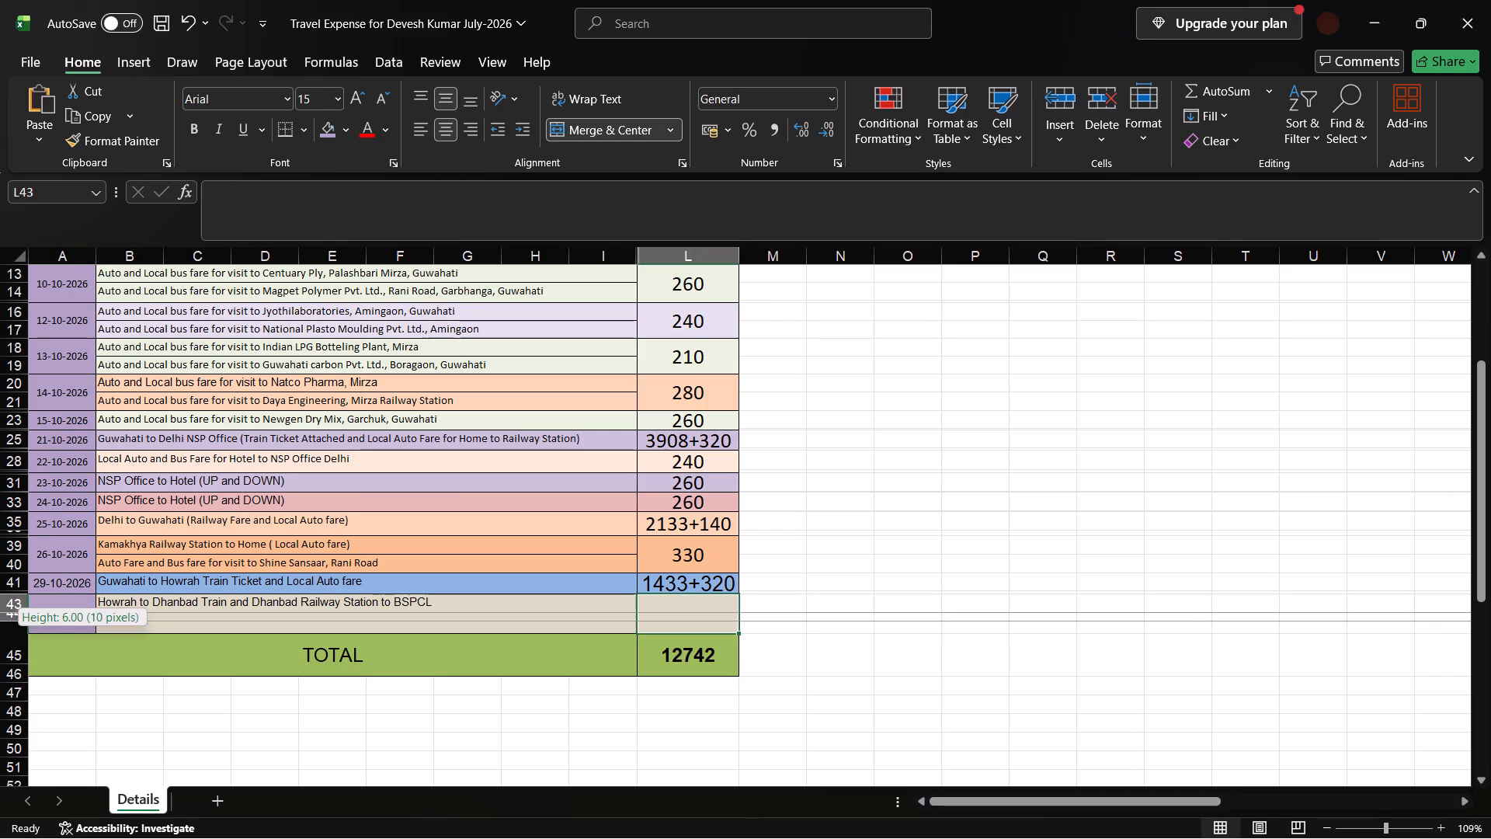
drag(19, 624, 22, 625)
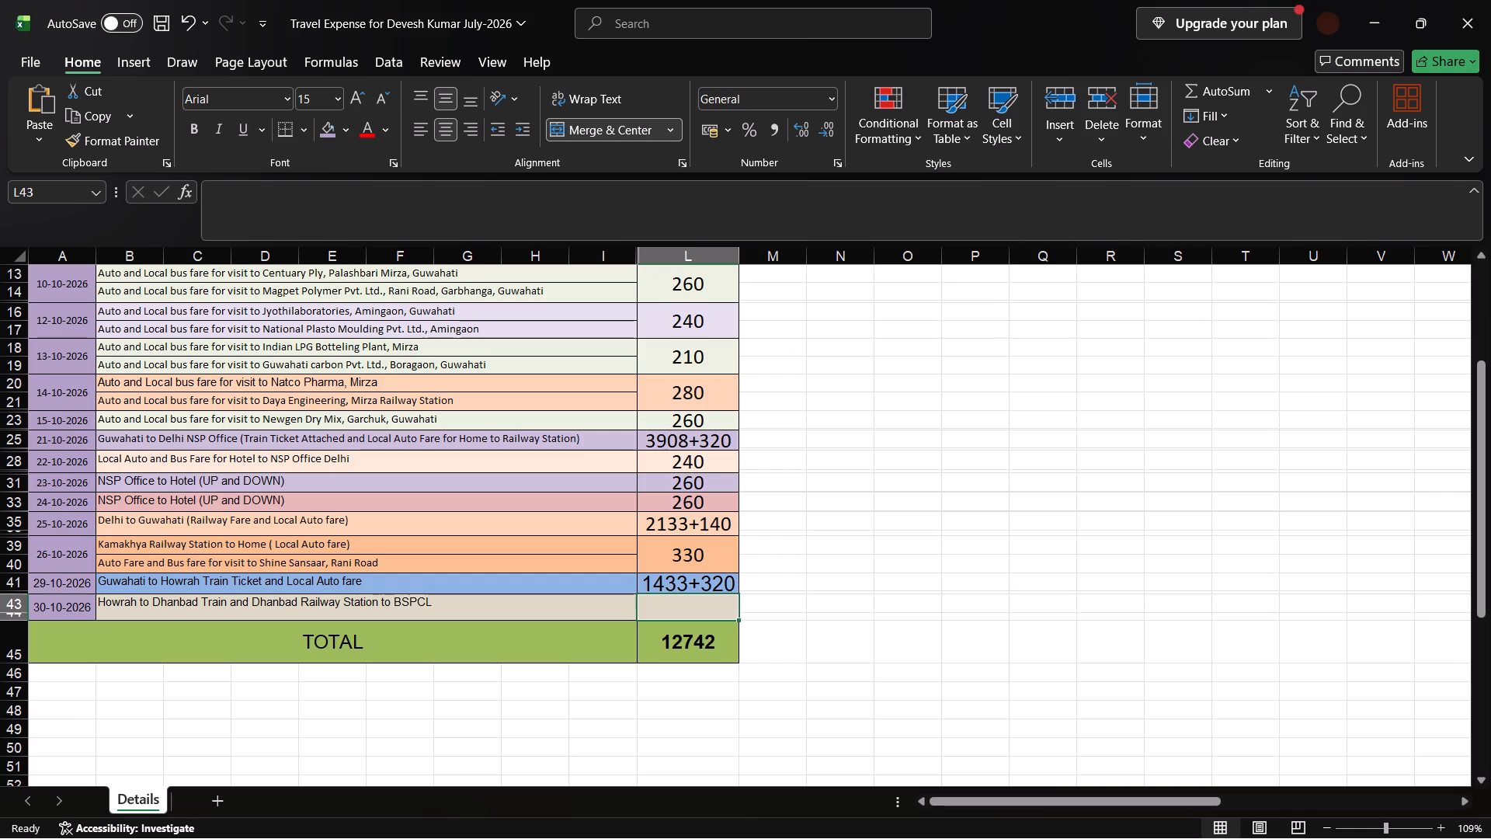
Enter 588+ as the first part of the 30-10-2026 amount for the Howrah to Dhanbad trip.
click(702, 610)
key(5)
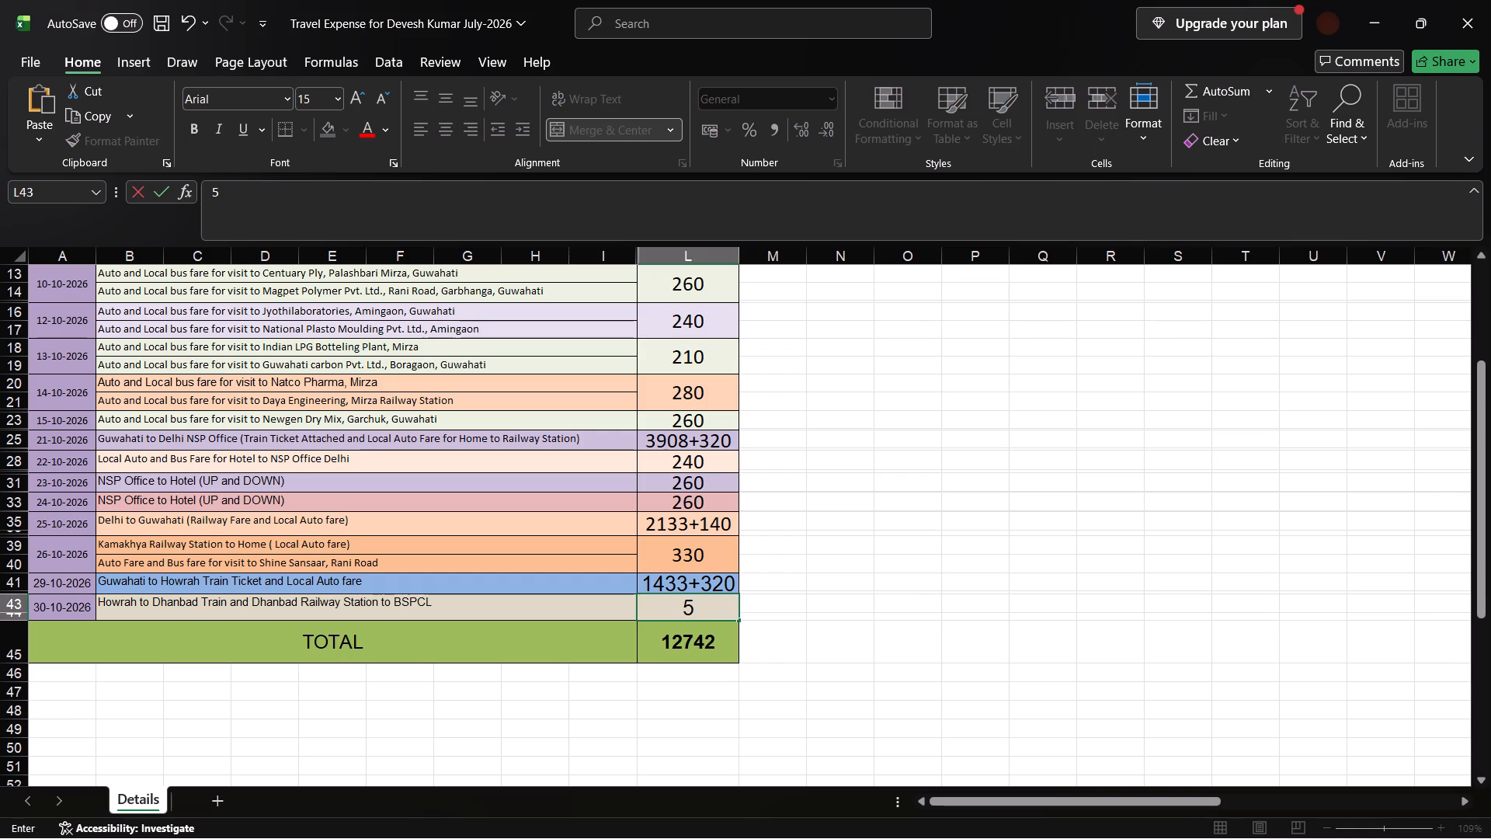
text(88)
key(shift+plus)
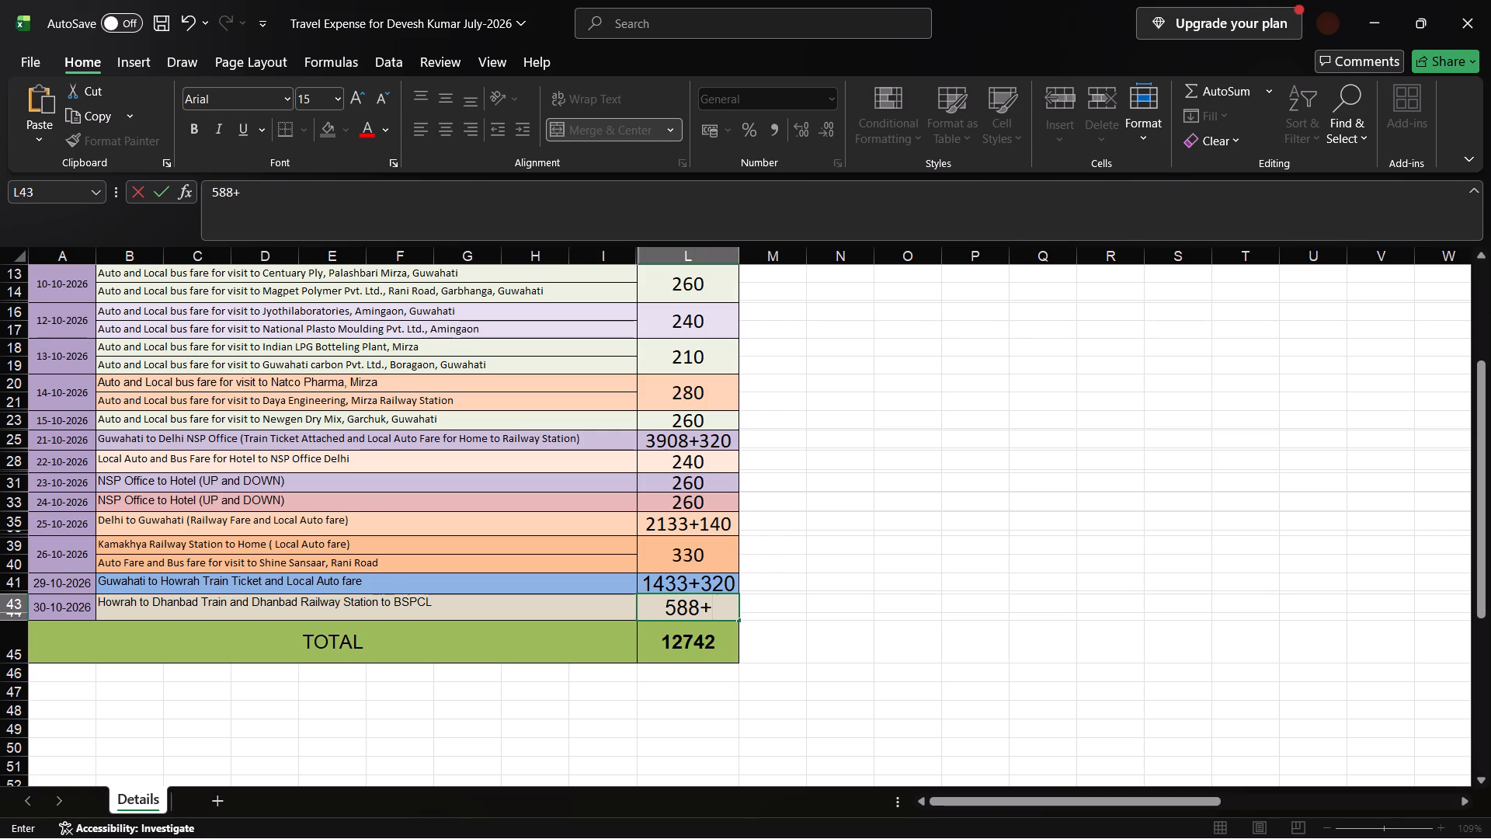
drag(723, 606, 699, 607)
drag(699, 607, 699, 607)
scroll(699, 607, up, 3)
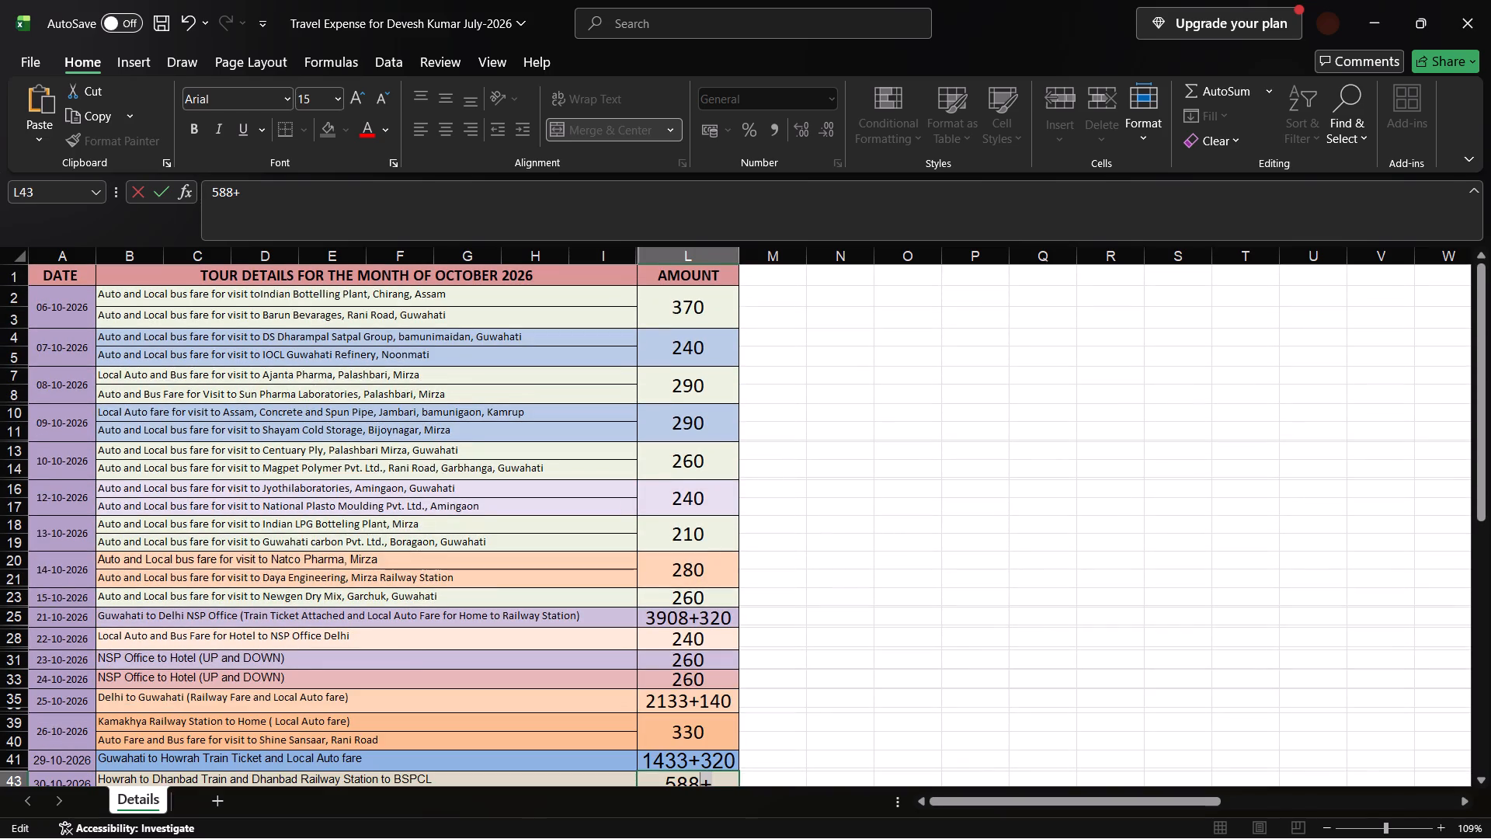
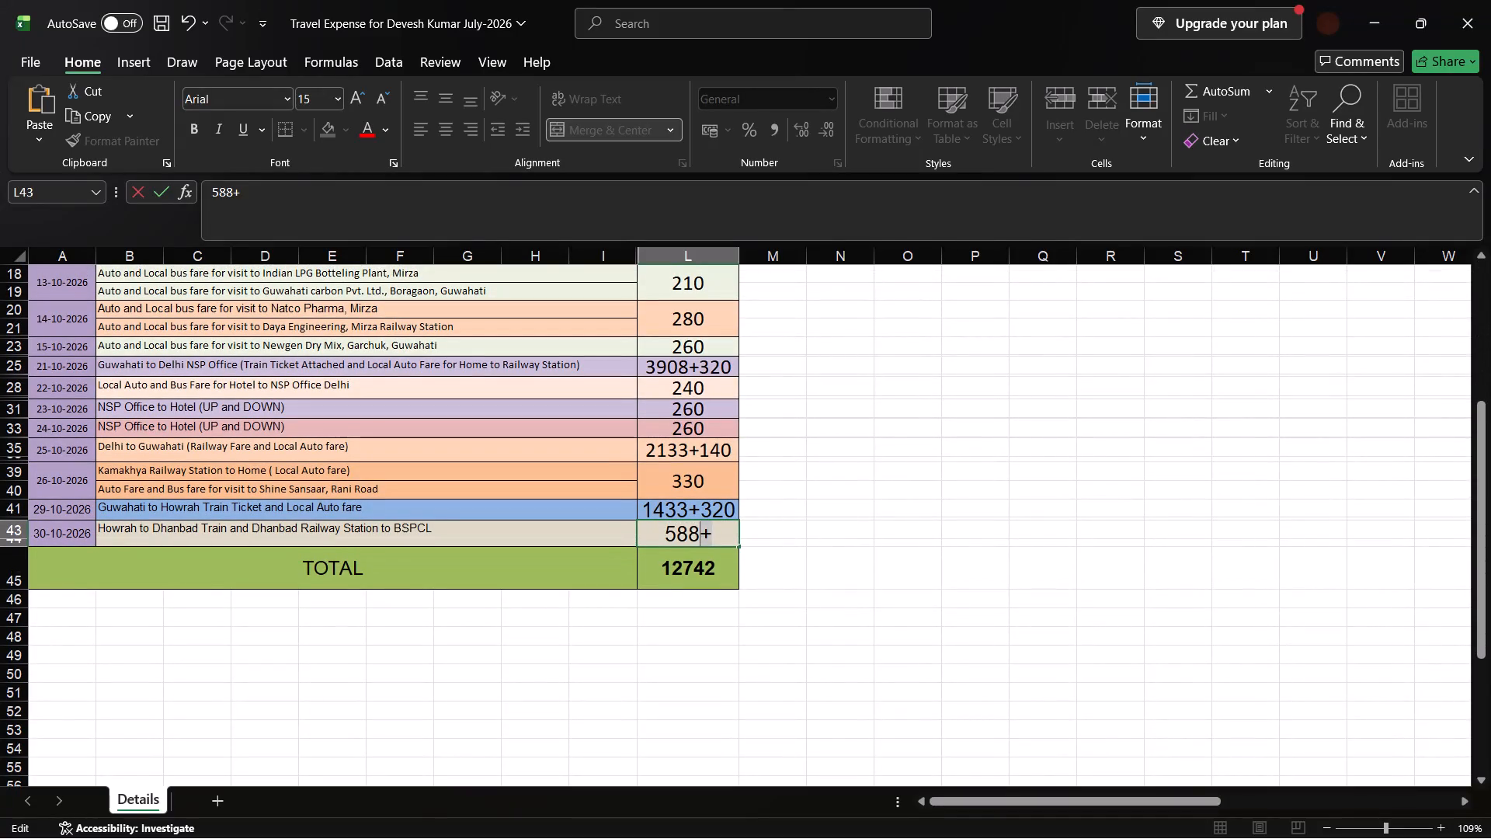
Complete the 30-10-2026 amount for the Howrah to Dhanbad trip as 588+370.
click(719, 534)
text(370)
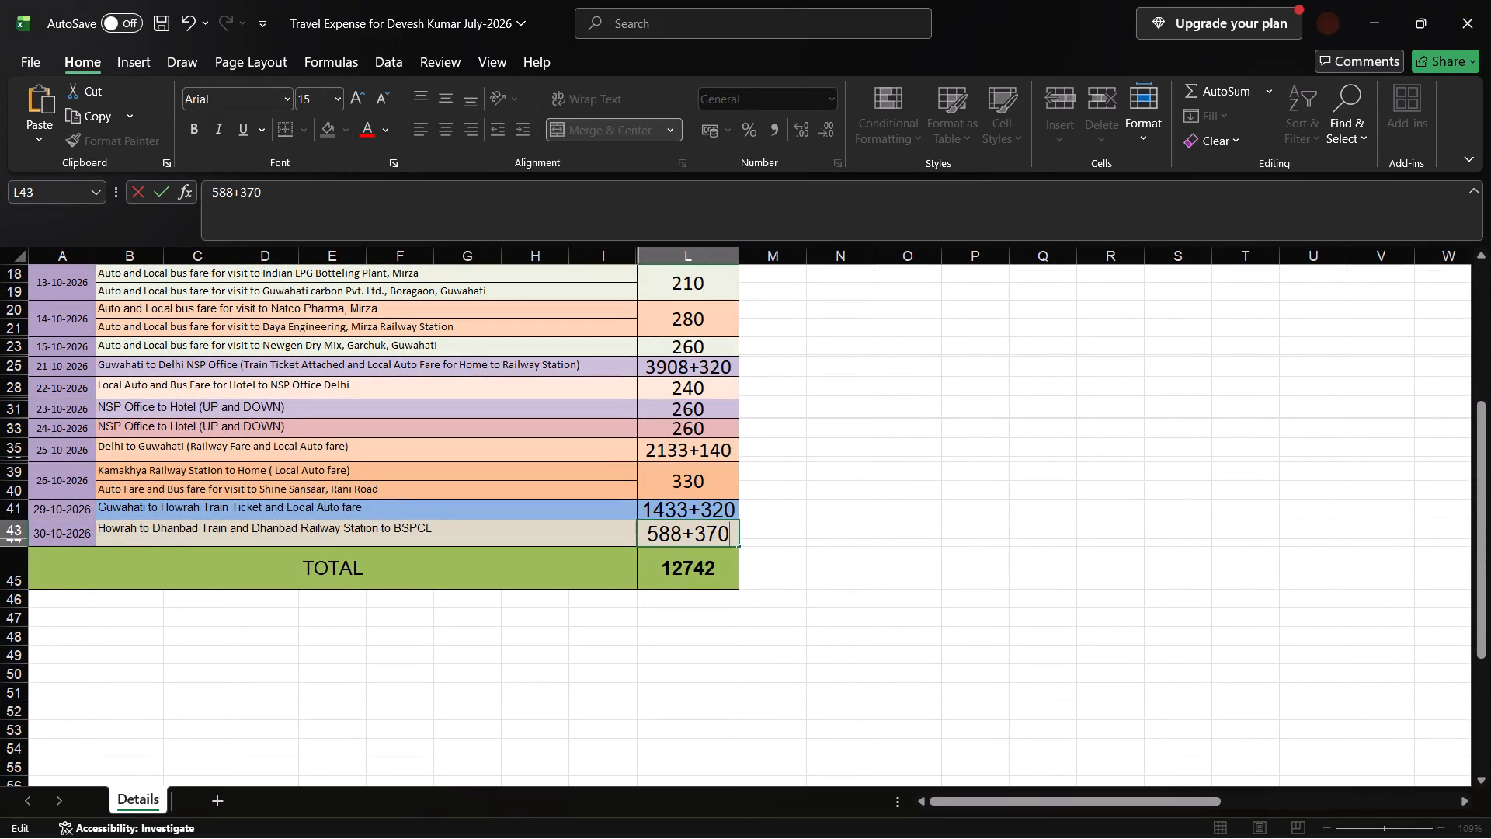
click(495, 541)
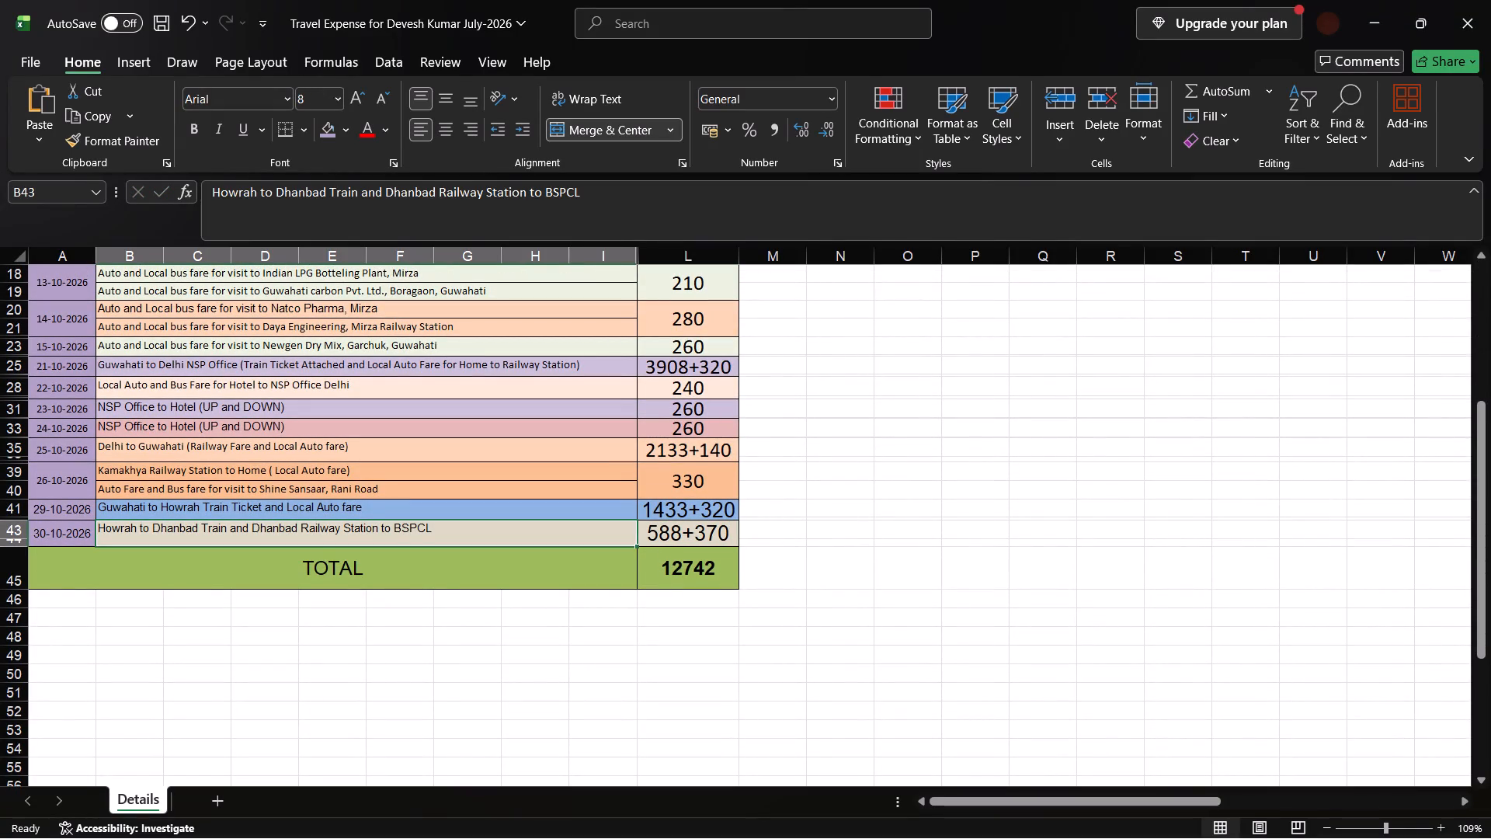
Append "(Train Ticket attached)" to the 29-10-2026 Guwahati to Howrah trip description.
click(391, 517)
click(538, 201)
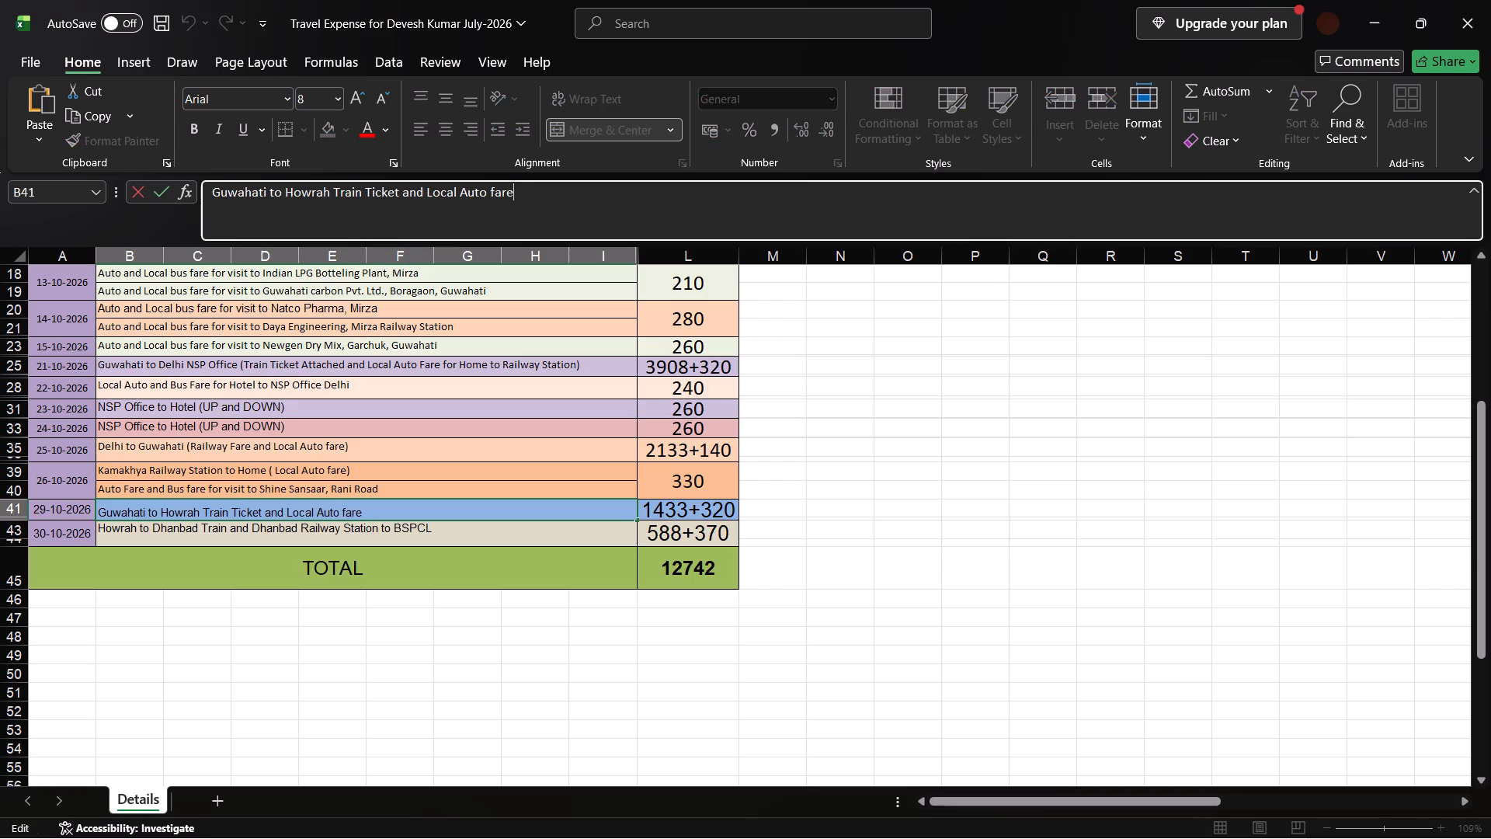
key(space)
text((Train)
key(space)
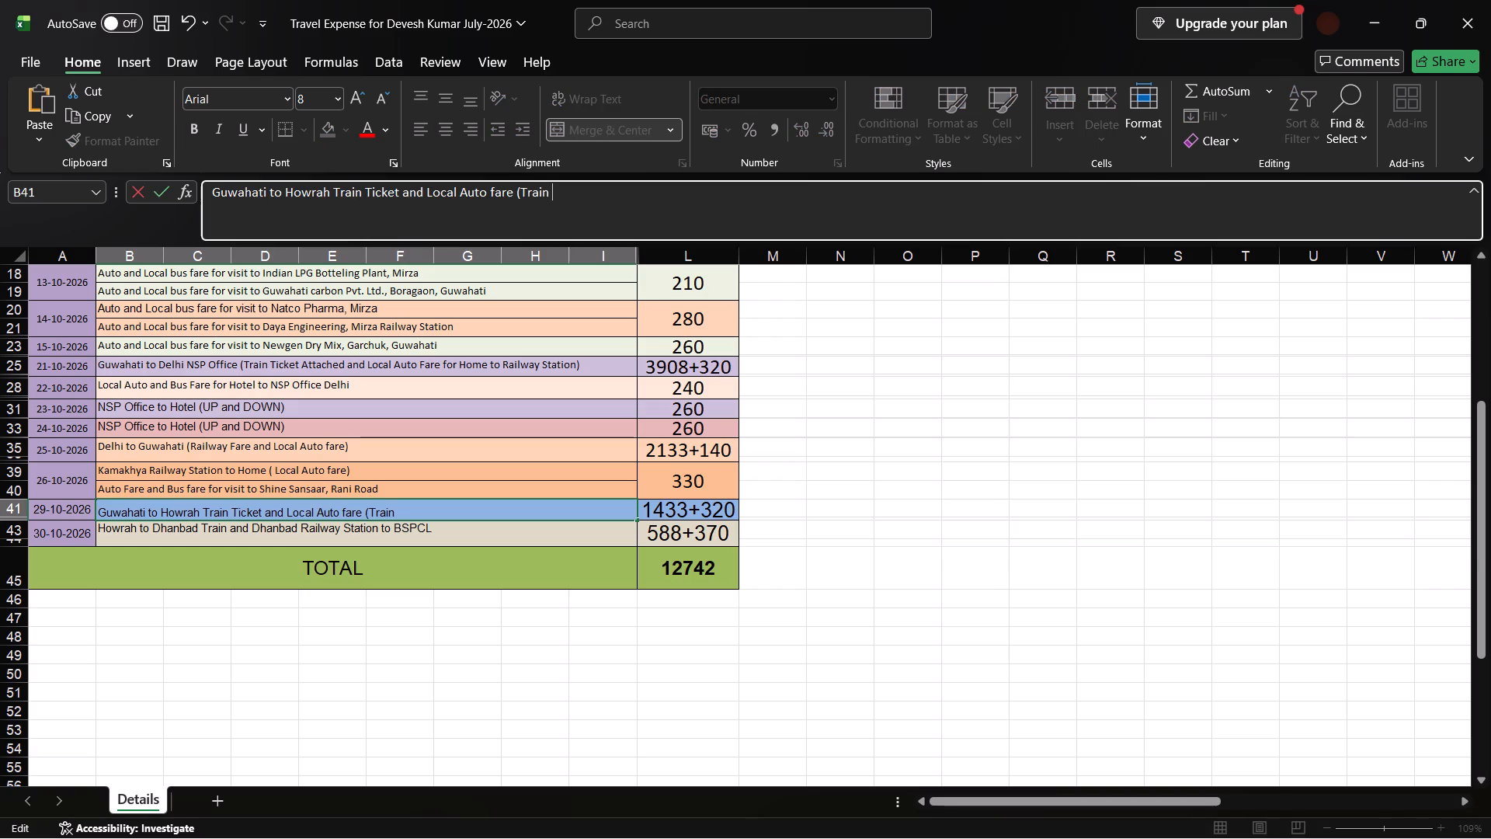
text(Ticket attacehd)
key(BackSpace)
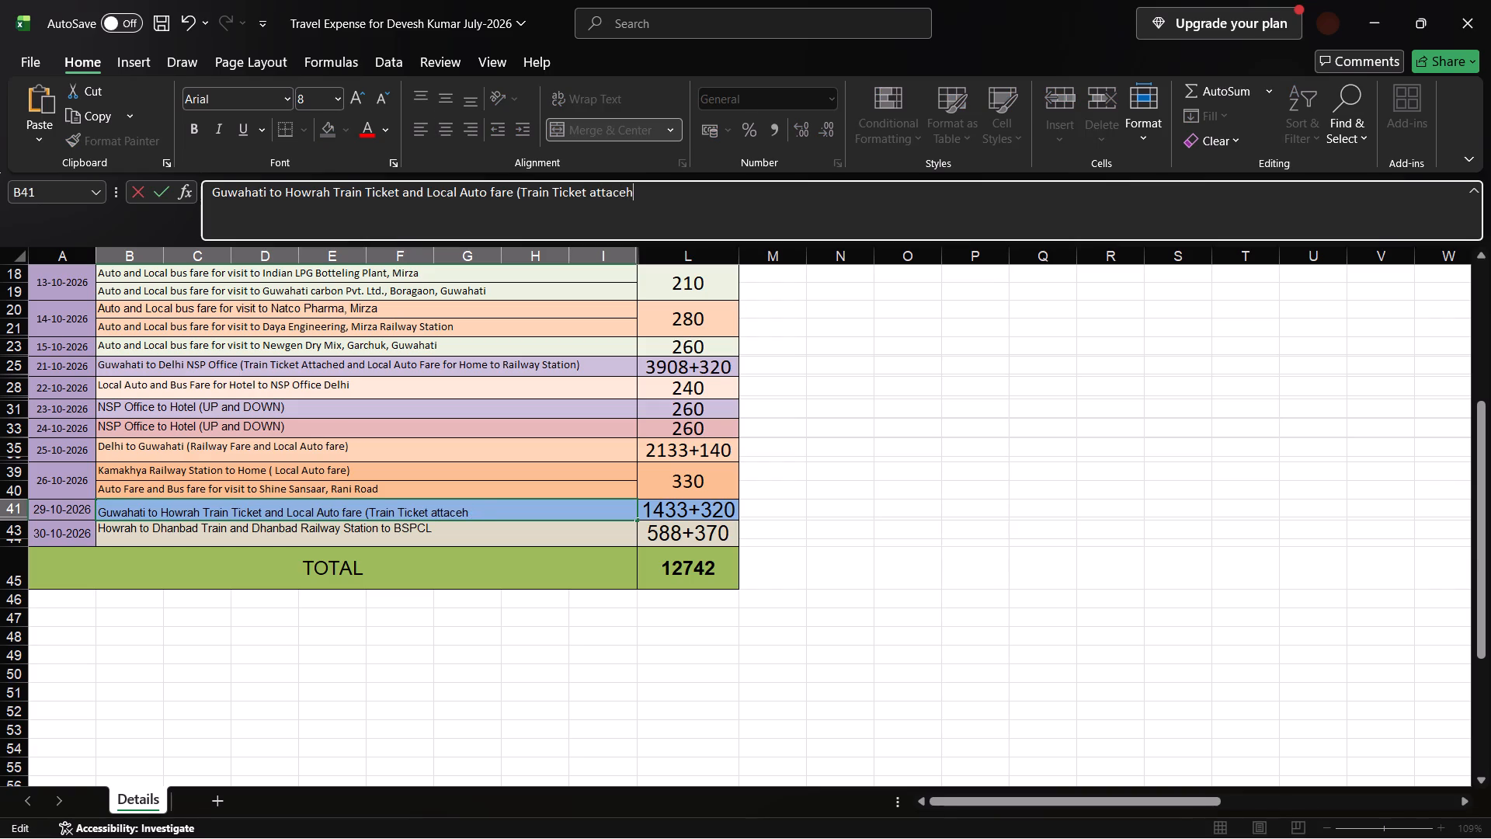
key(BackSpace)
key(BackSpace)
text(hed))
click(435, 542)
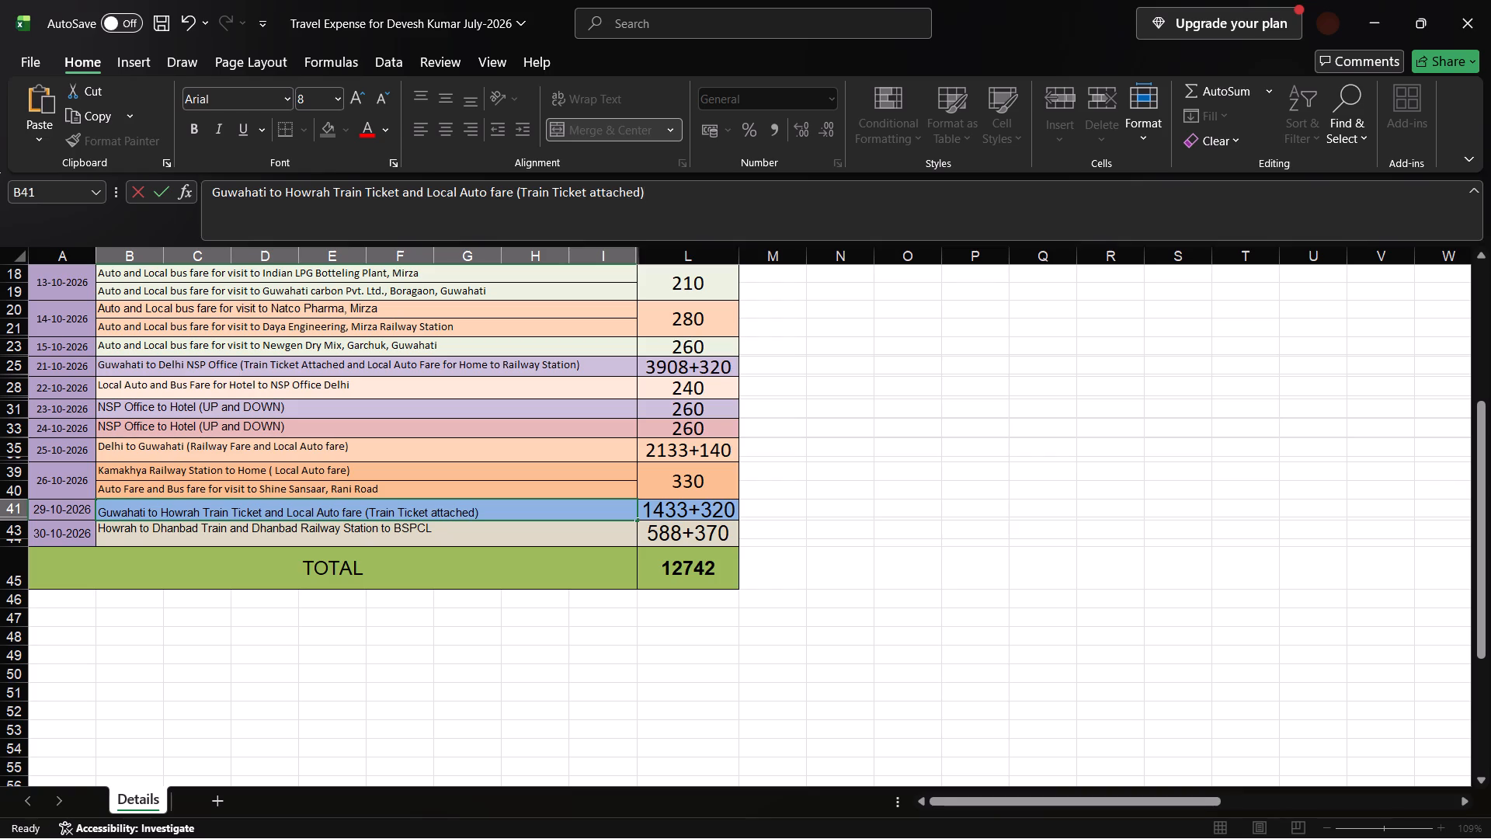
Append "(Train Ticket attached)" to the 30-10-2026 Howrah to Dhanbad trip description, keeping the word Ticket only once.
click(662, 188)
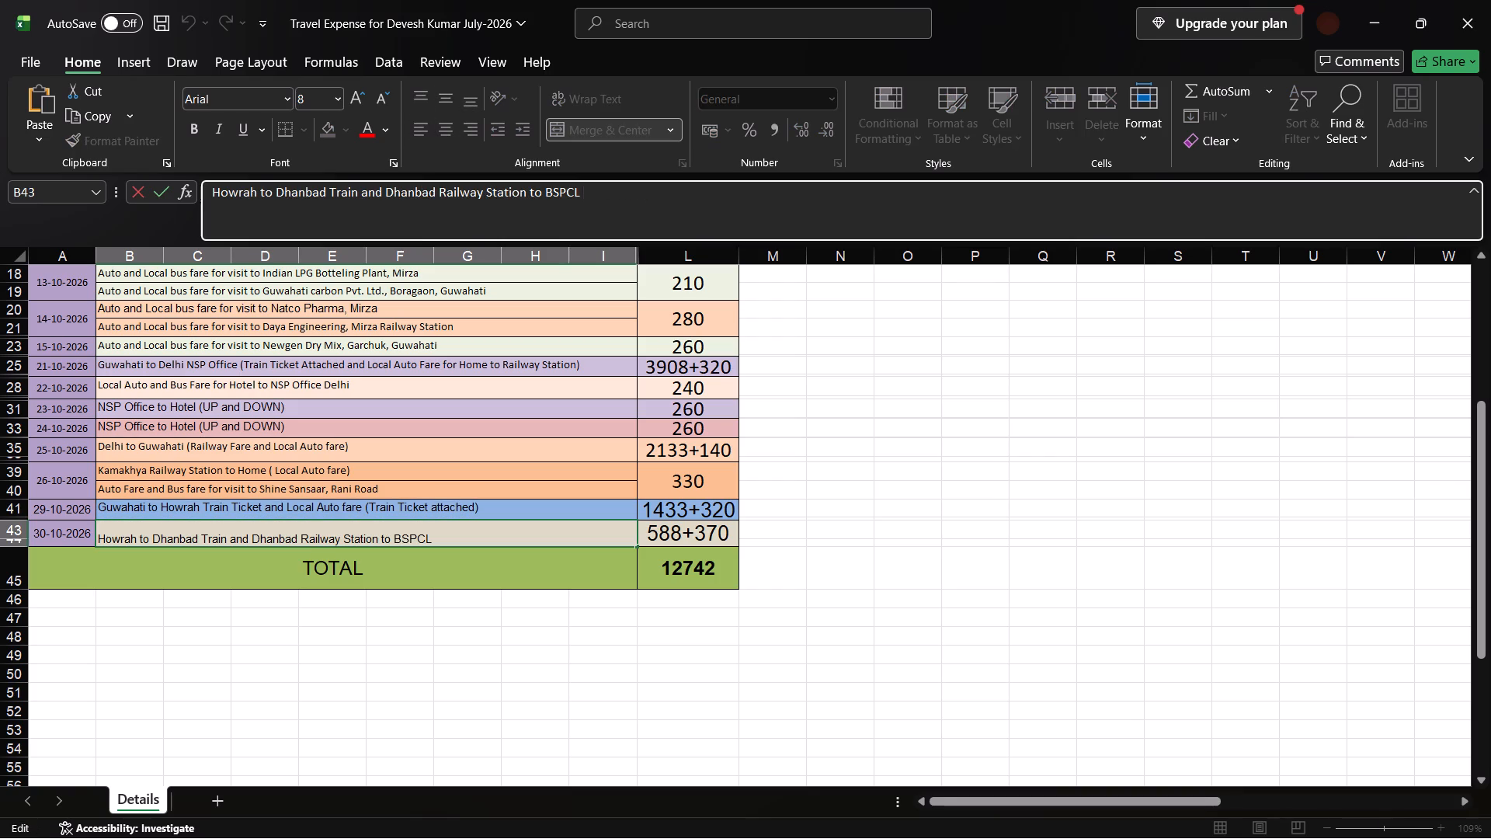
text((Tra)
text(in Ticket To)
key(BackSpace)
text(icket)
key(space)
text(At)
key(BackSpace)
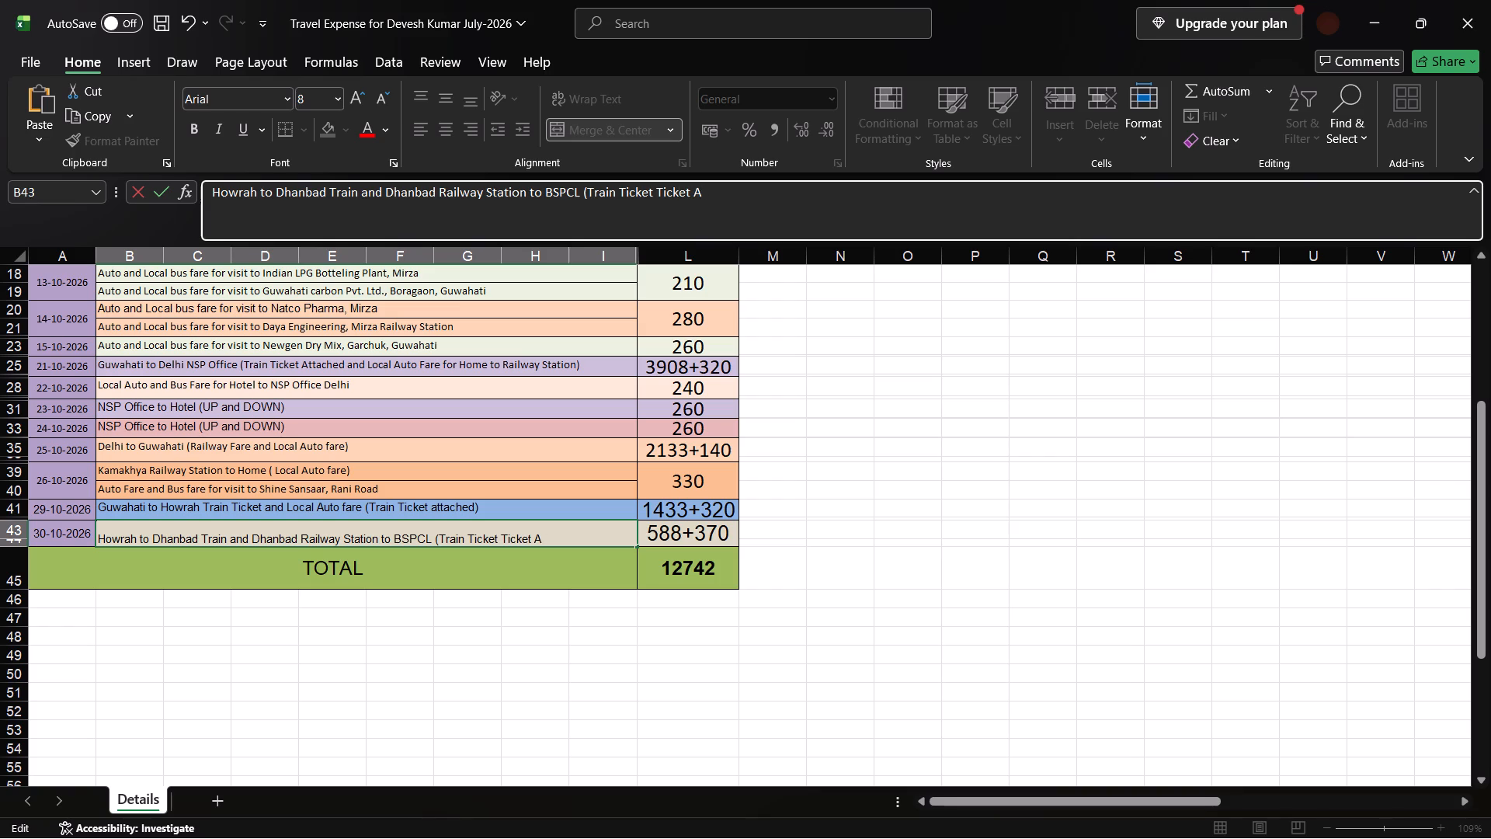
key(BackSpace)
text(attached)
key(shift+parenright)
drag(689, 195, 659, 197)
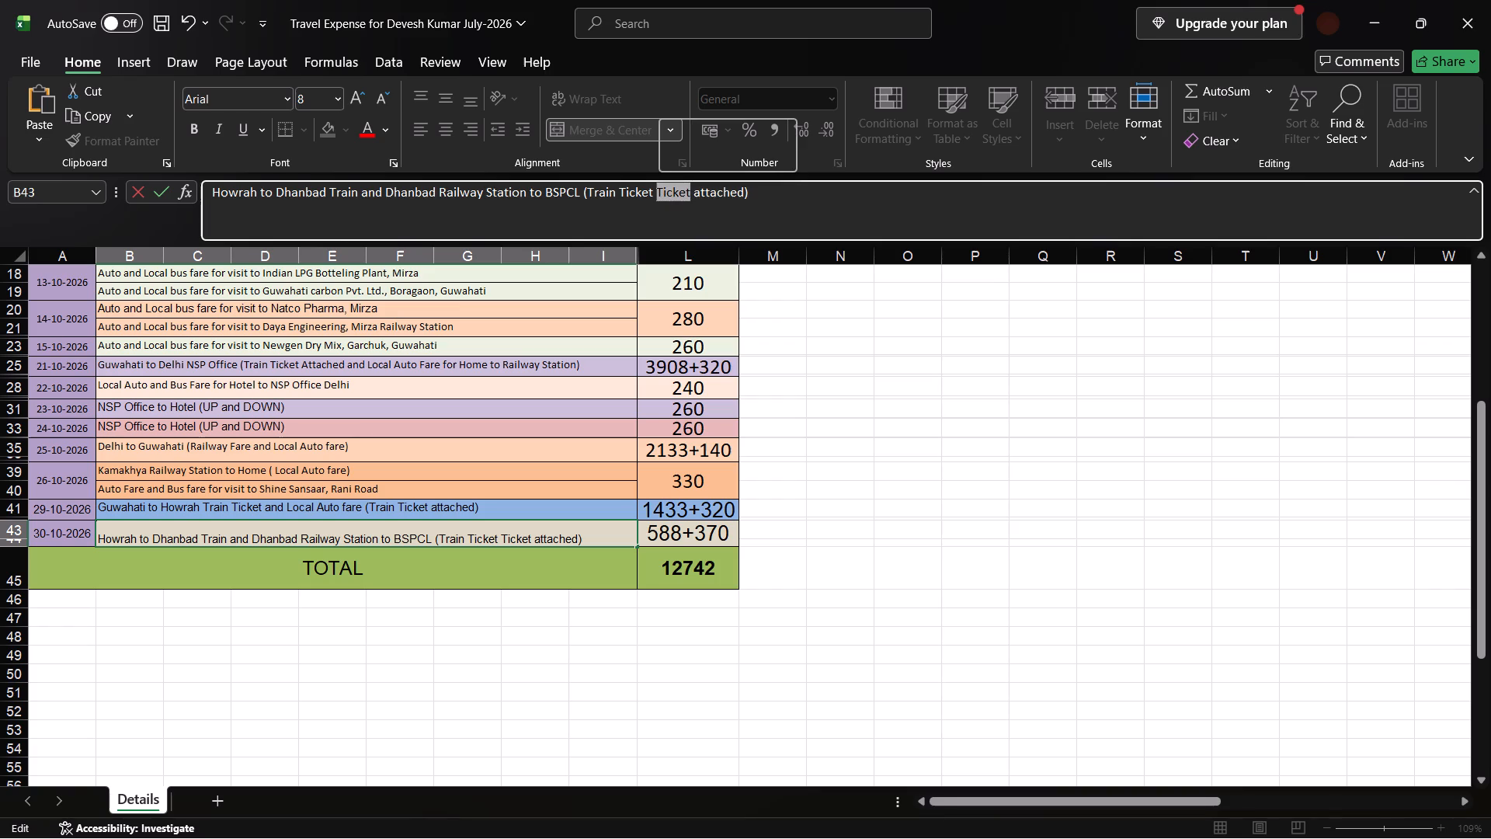
key(BackSpace)
key(BackSpace)
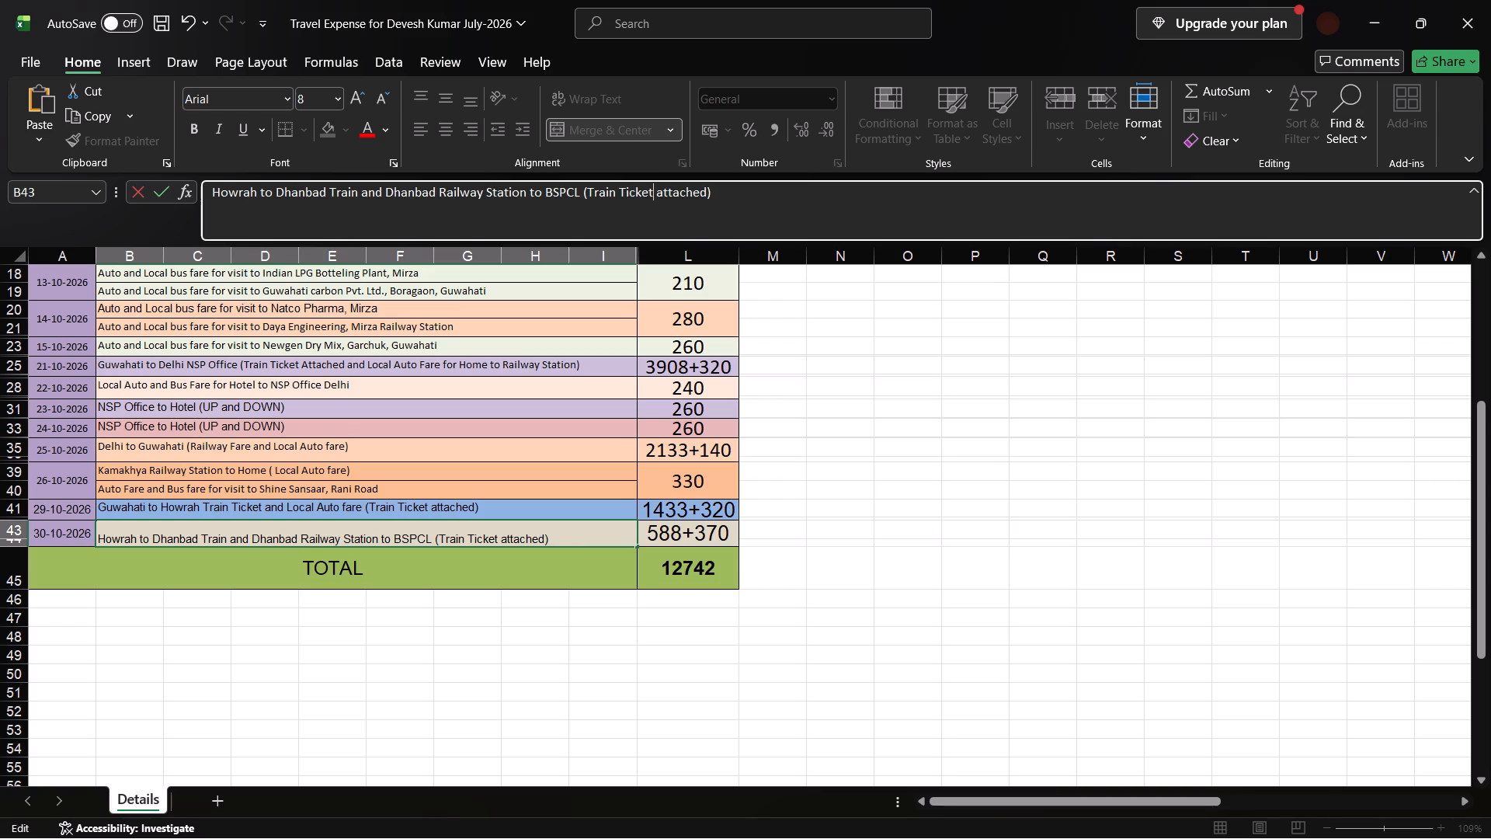
click(961, 486)
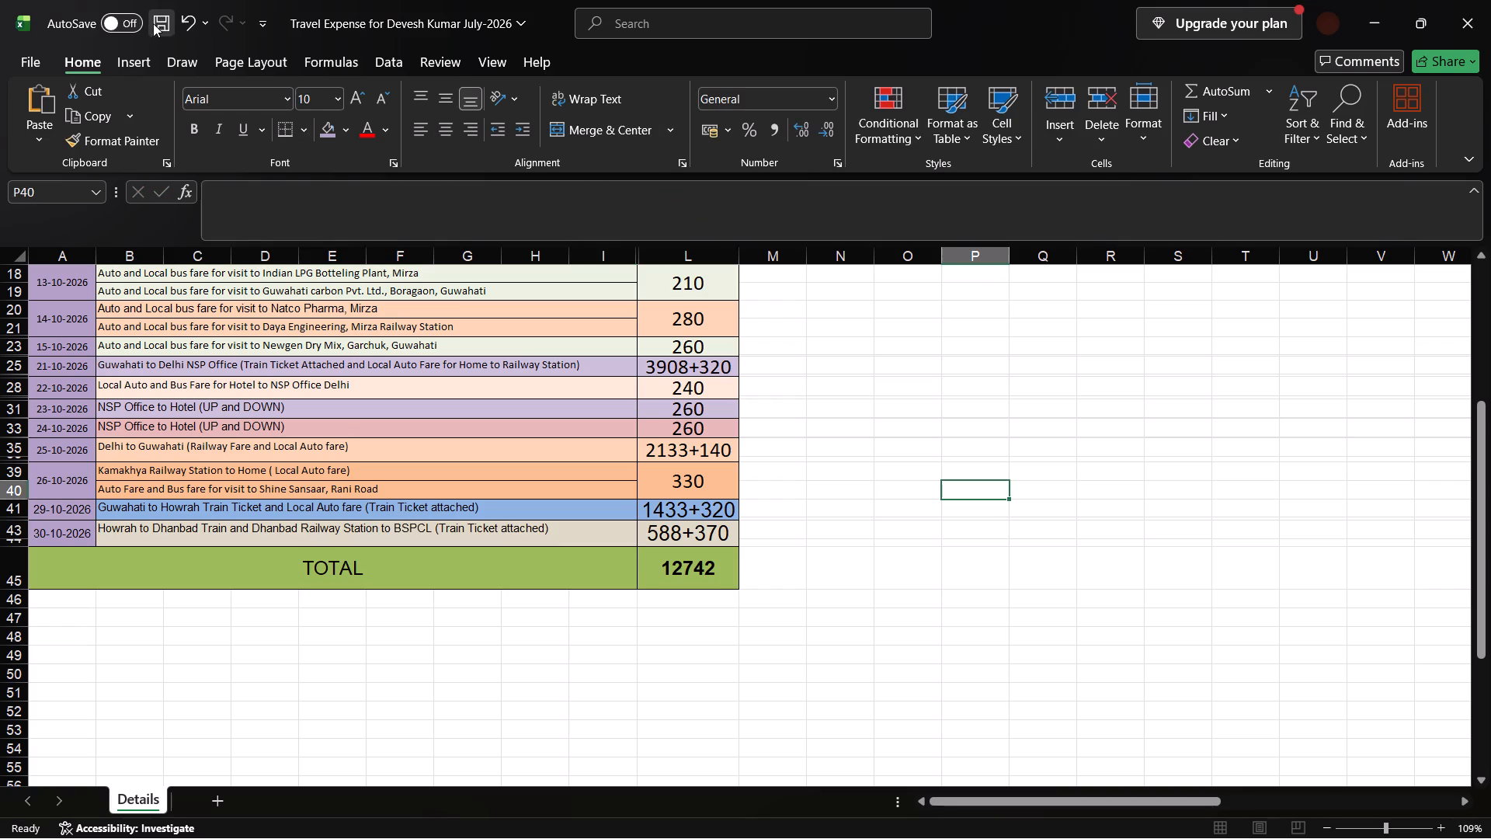
Save the travel expense workbook with the updated October 2026 tour details.
click(158, 23)
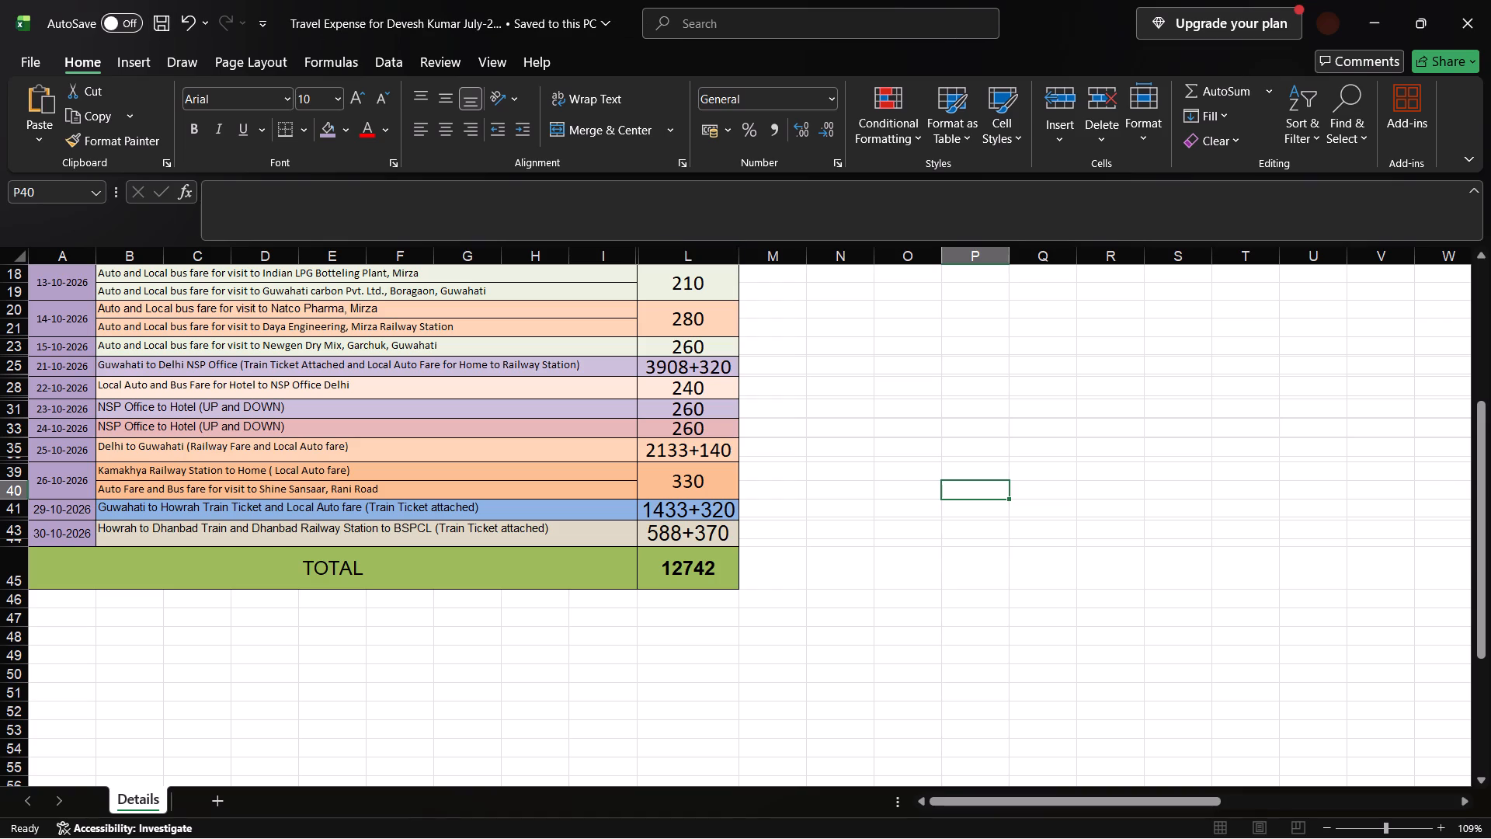
scroll(818, 551, up, 4)
scroll(818, 551, down, 2)
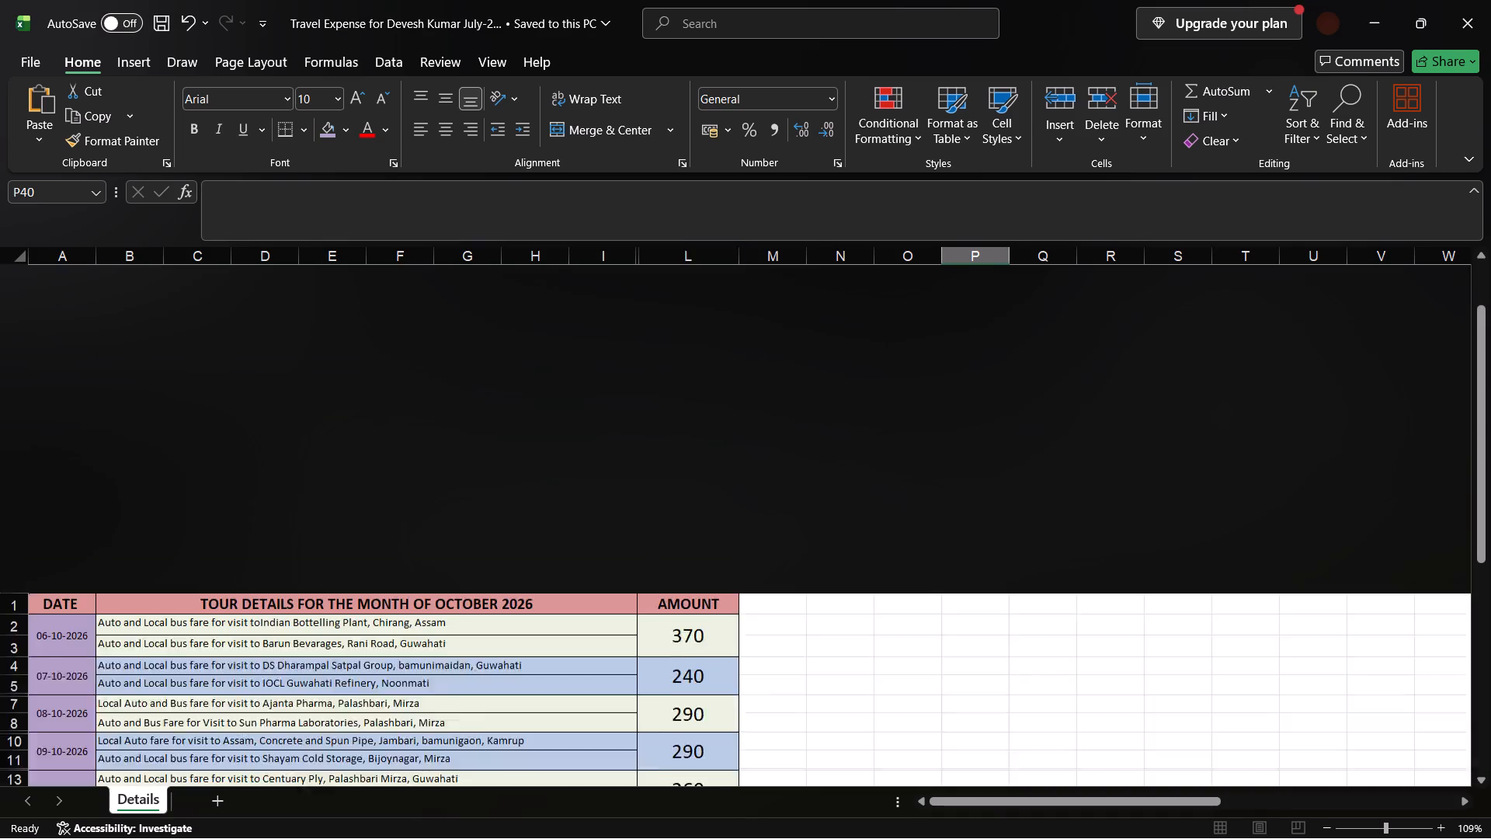
scroll(818, 551, down, 1)
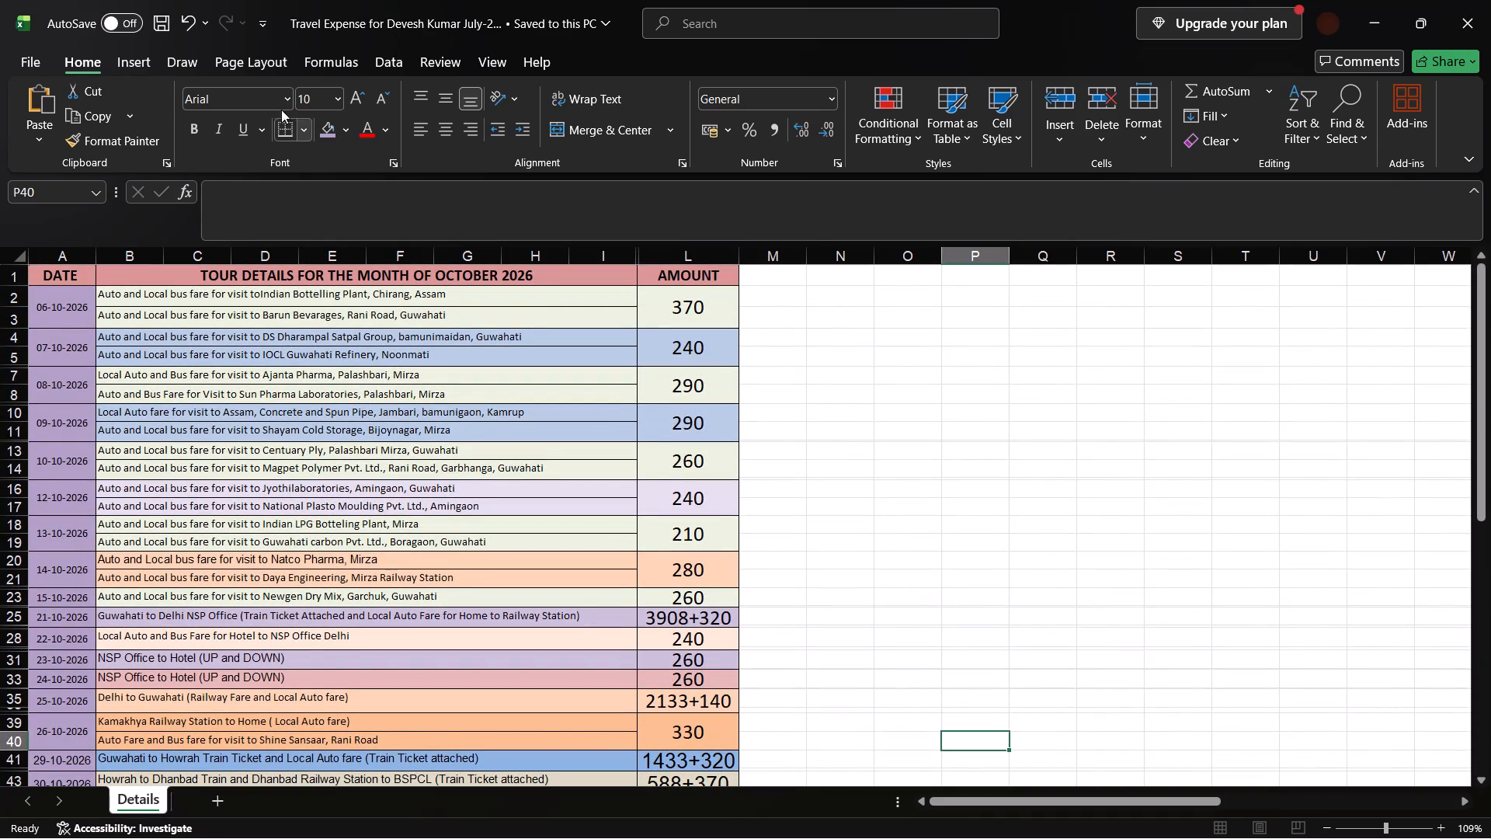
click(155, 26)
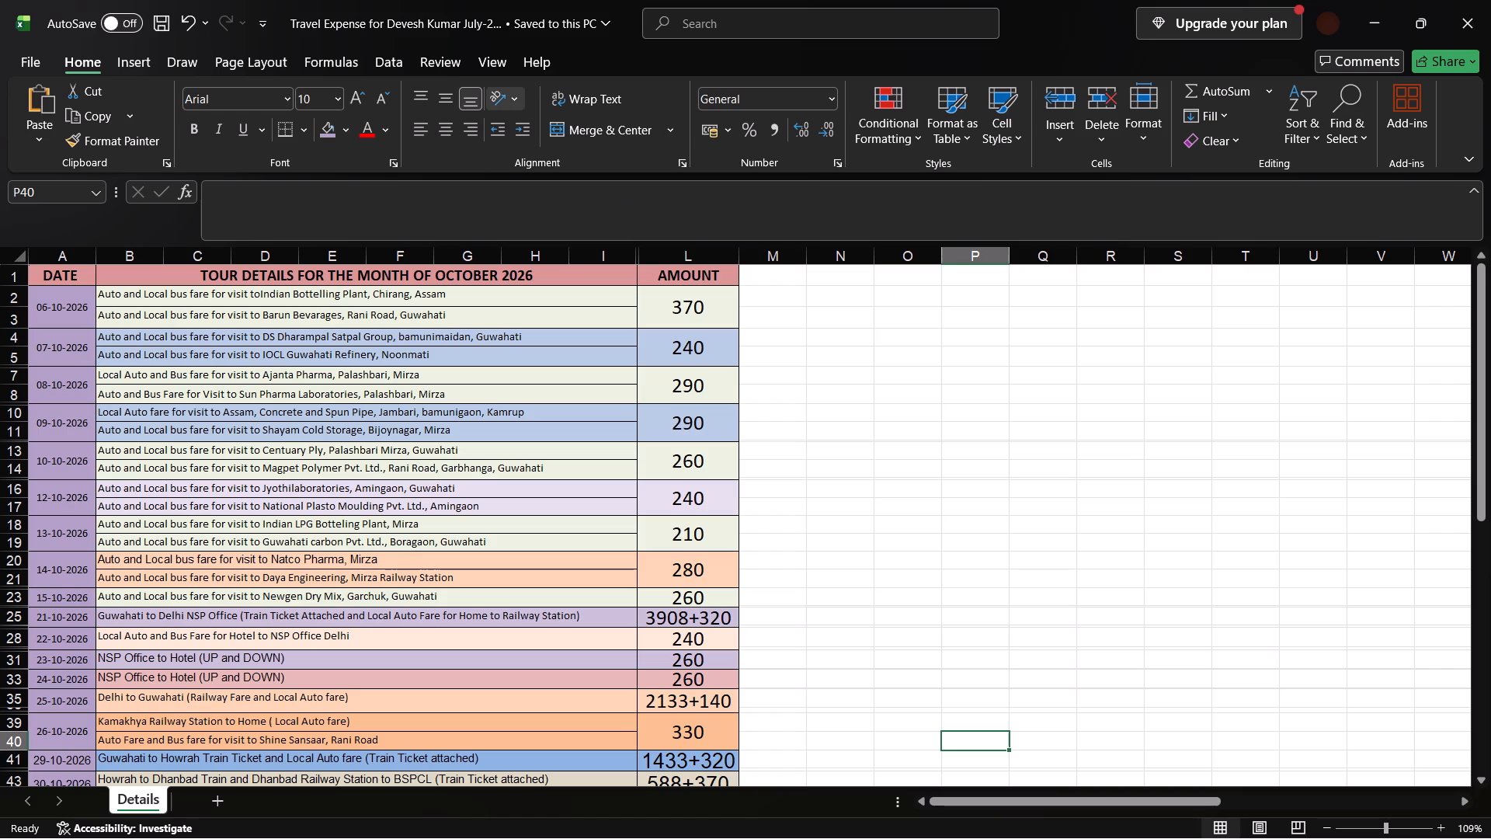
scroll(849, 500, down, 4)
scroll(849, 500, up, 2)
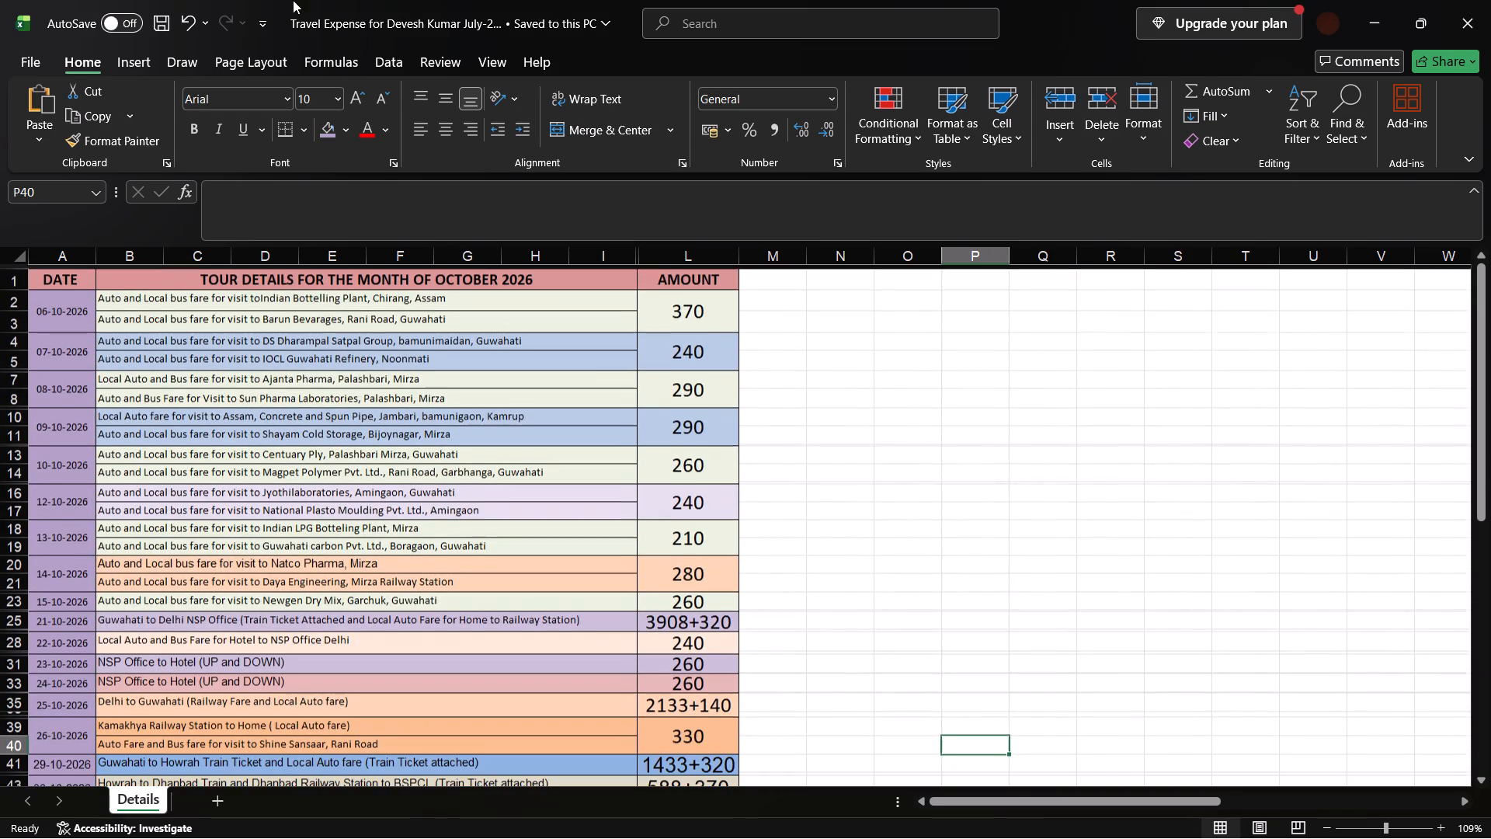
click(170, 23)
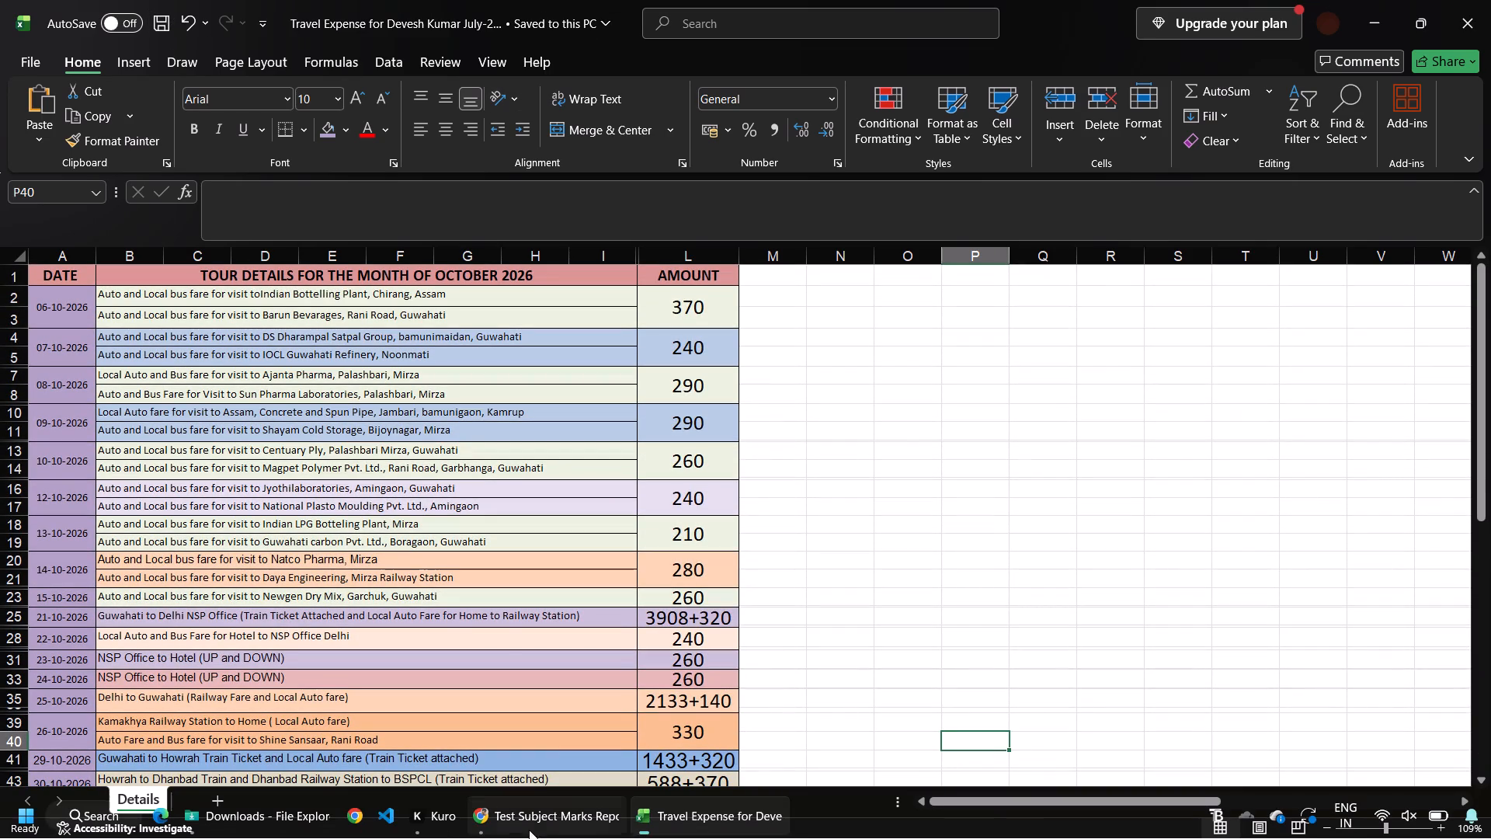
Switch to Google Chrome and open WhatsApp Web in a new tab.
click(534, 817)
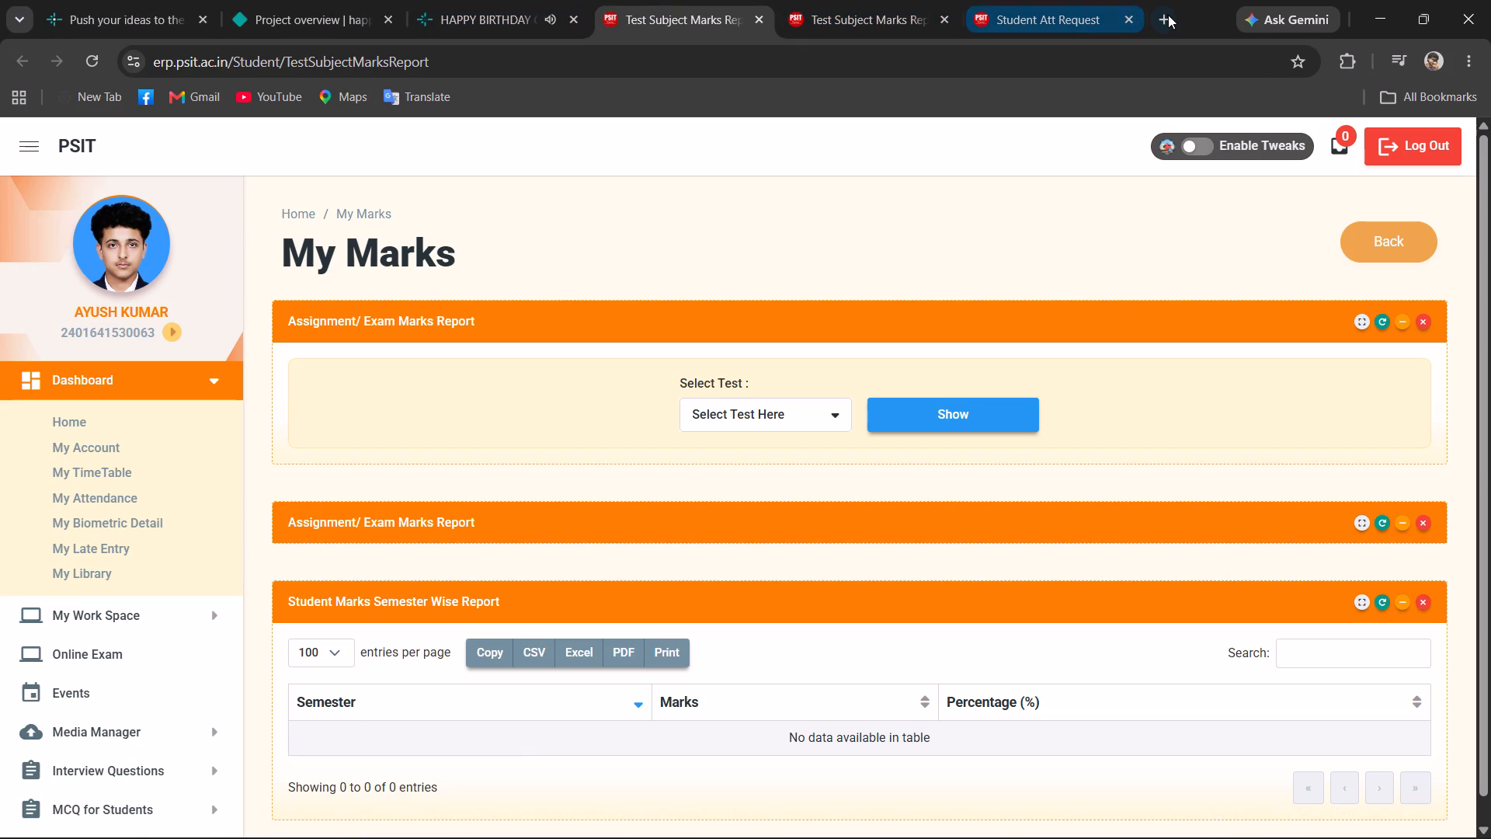
click(1170, 15)
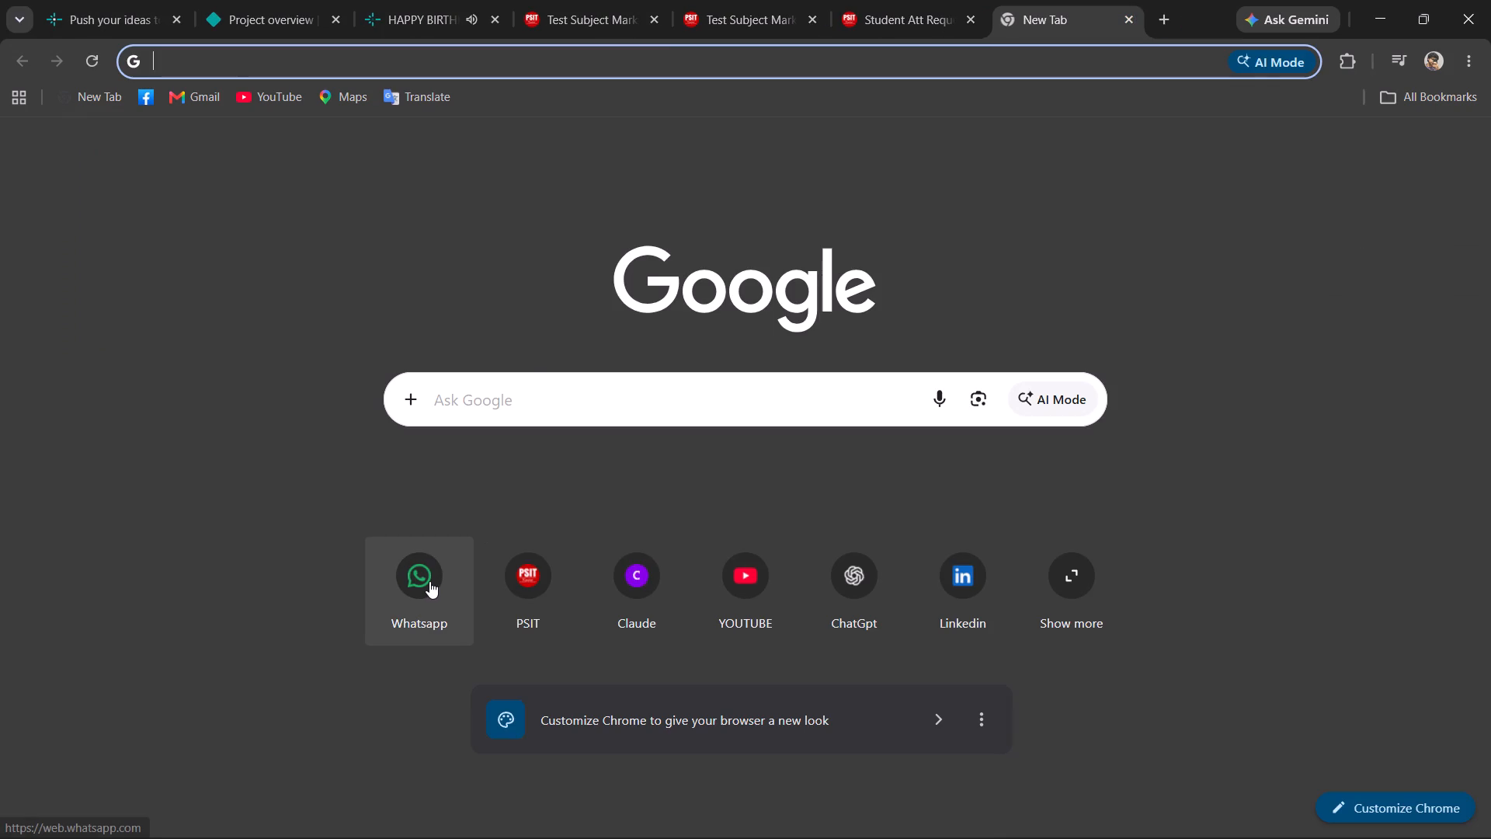
click(429, 581)
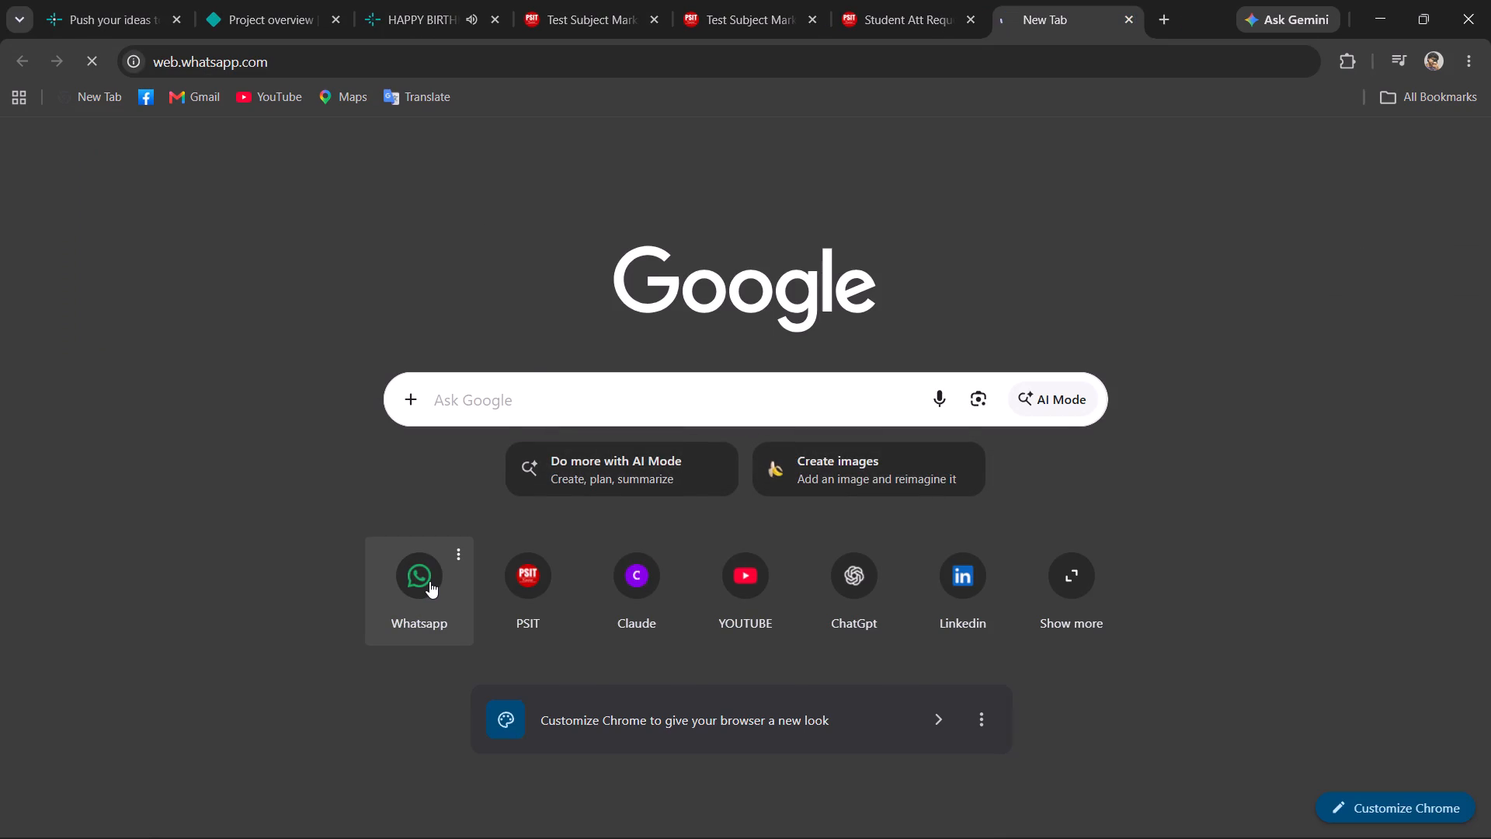